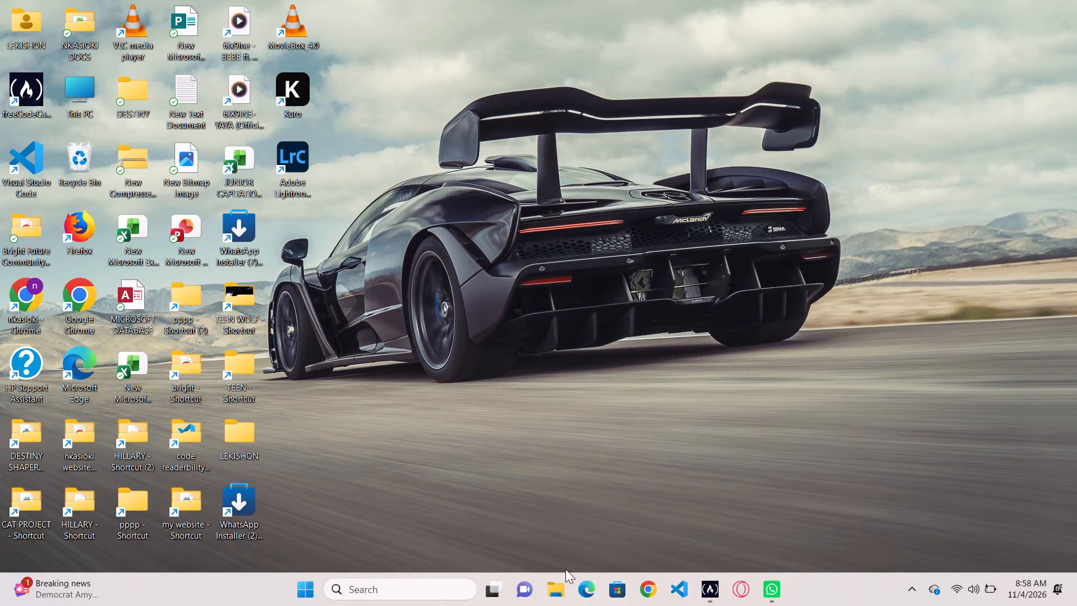
Open Google Chrome with the mina profile, maximize its window and dismiss the offer to restore pages.
left_click_drag(649, 584, 647, 589)
left_click(646, 589)
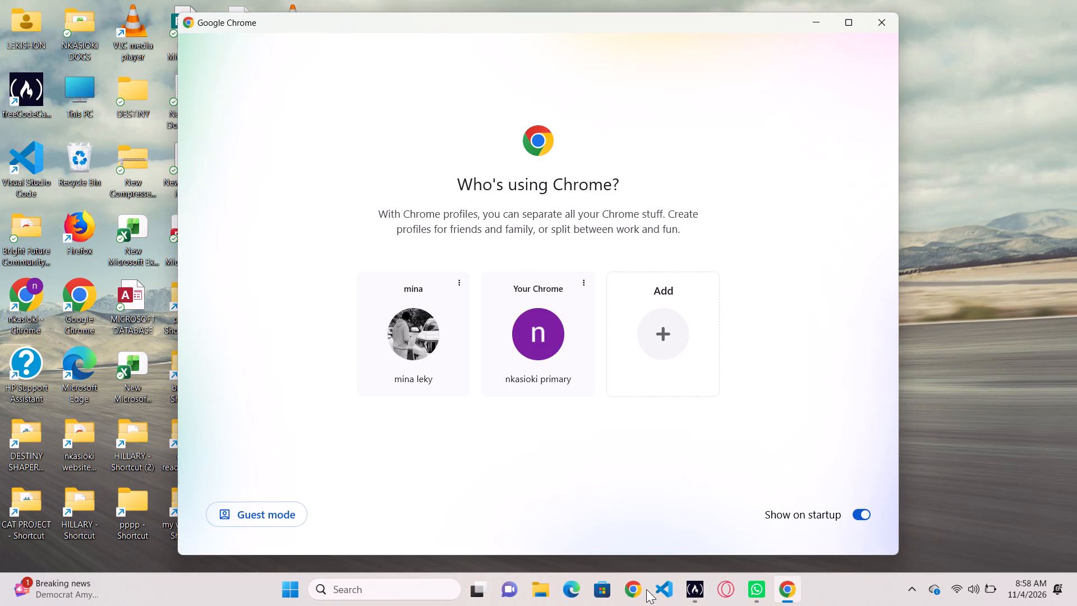
left_click(447, 356)
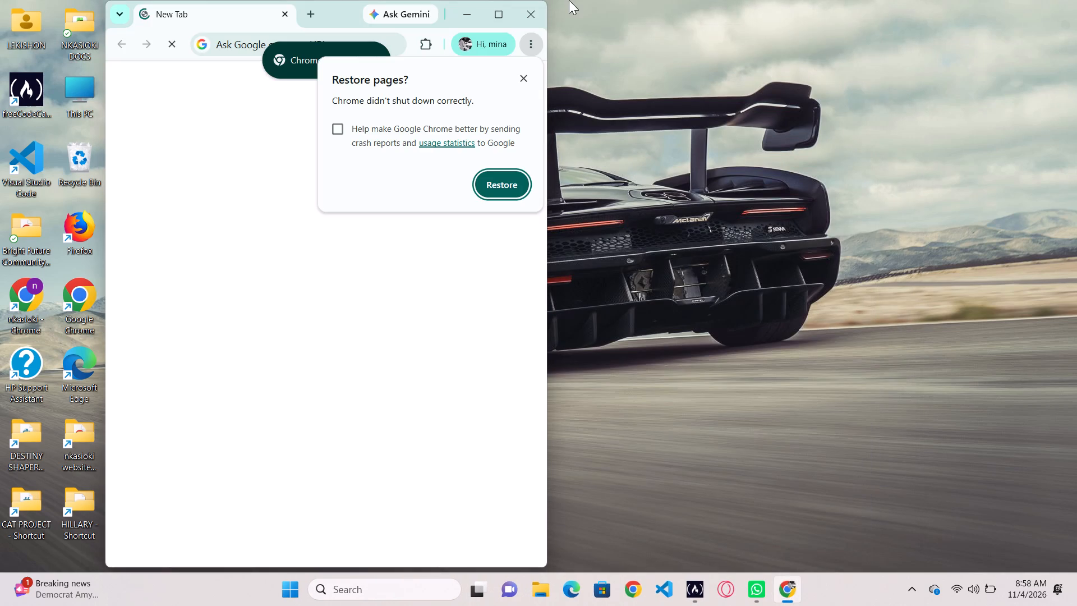
left_click(512, 10)
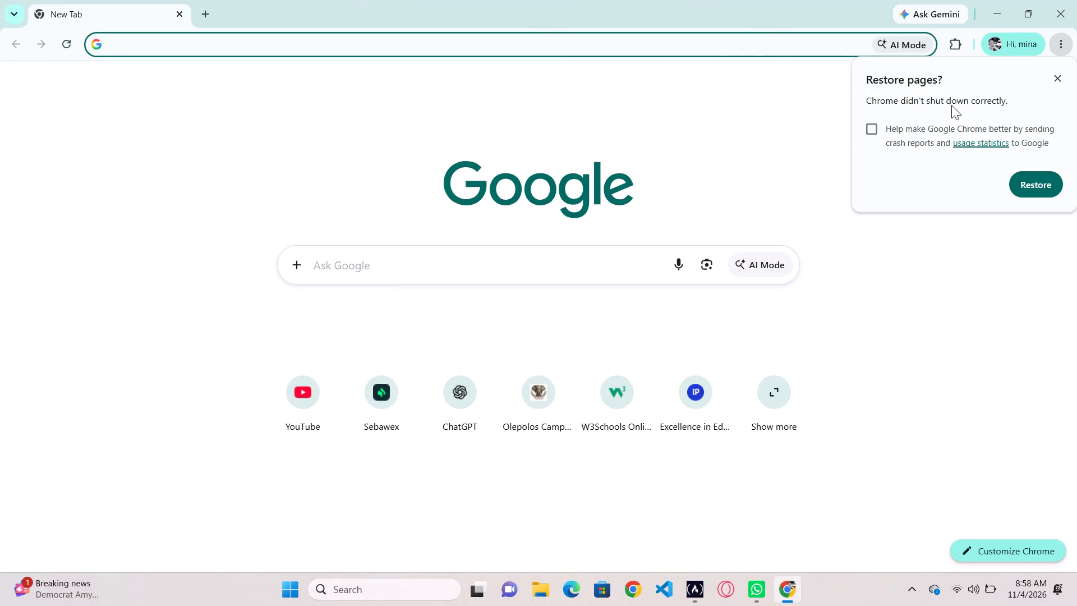
left_click(1053, 79)
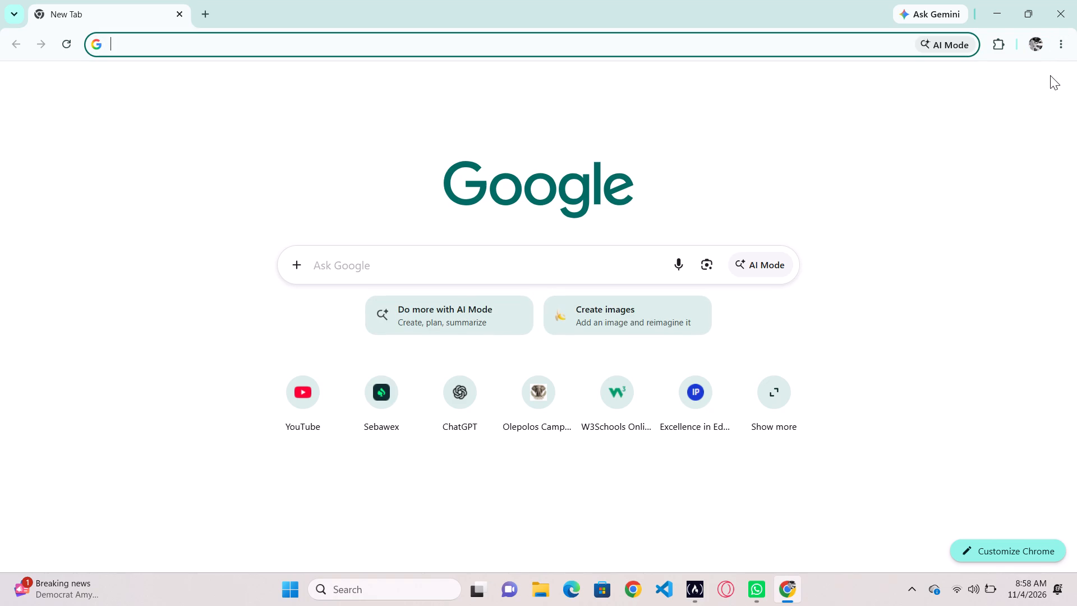
Search Google for canva and open the Canva website from the results.
type("ca")
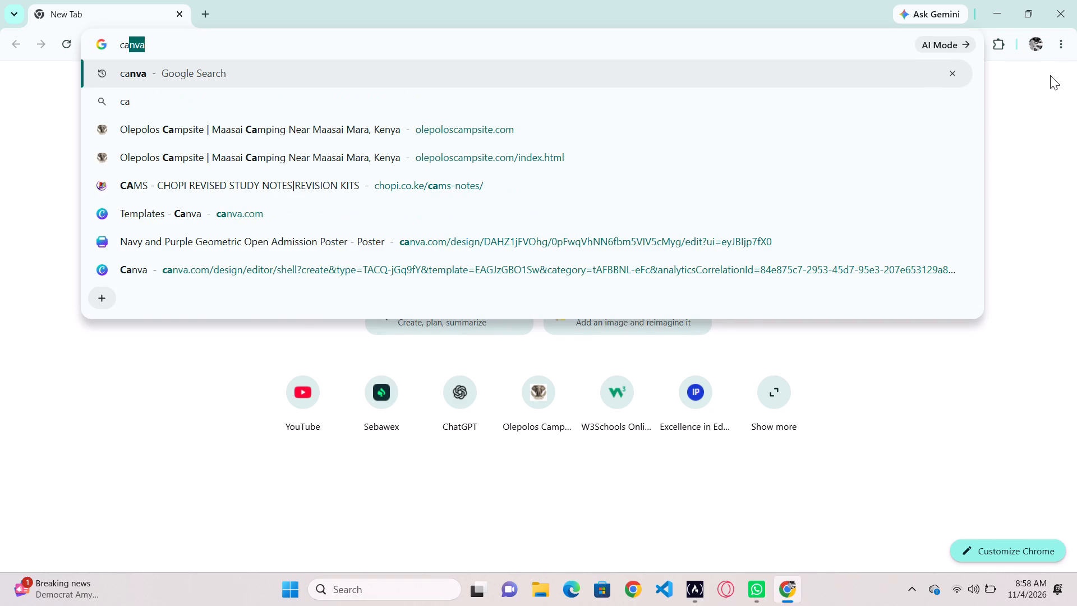
key("Return")
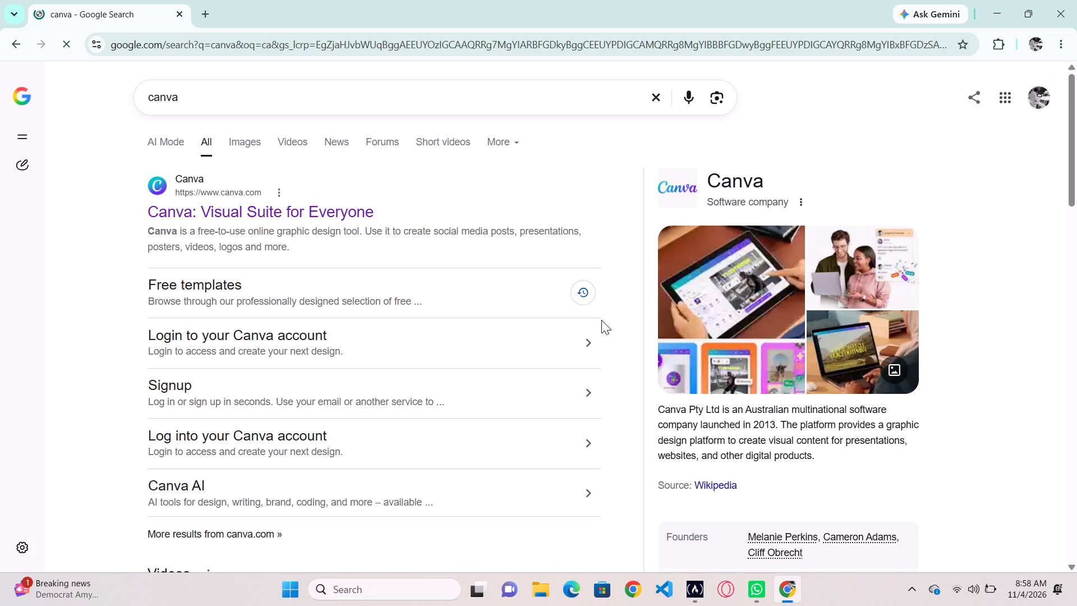
left_click(284, 207)
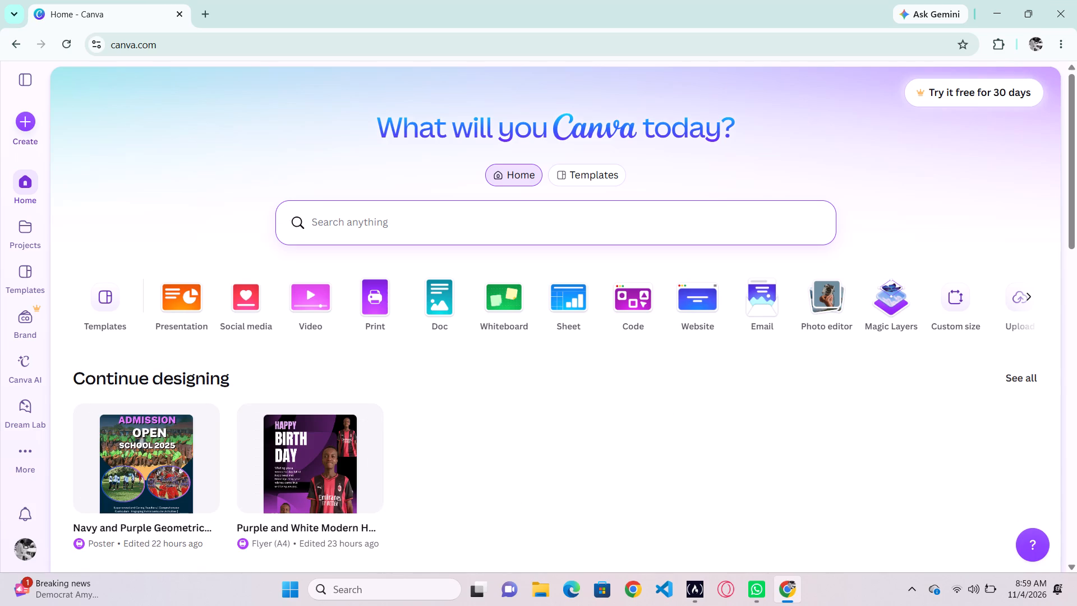
Open the recent Navy and Purple Geometric Open Admission poster design for editing and dismiss the Adobe Acrobat extension prompt.
scroll(371, 296, "down", 3)
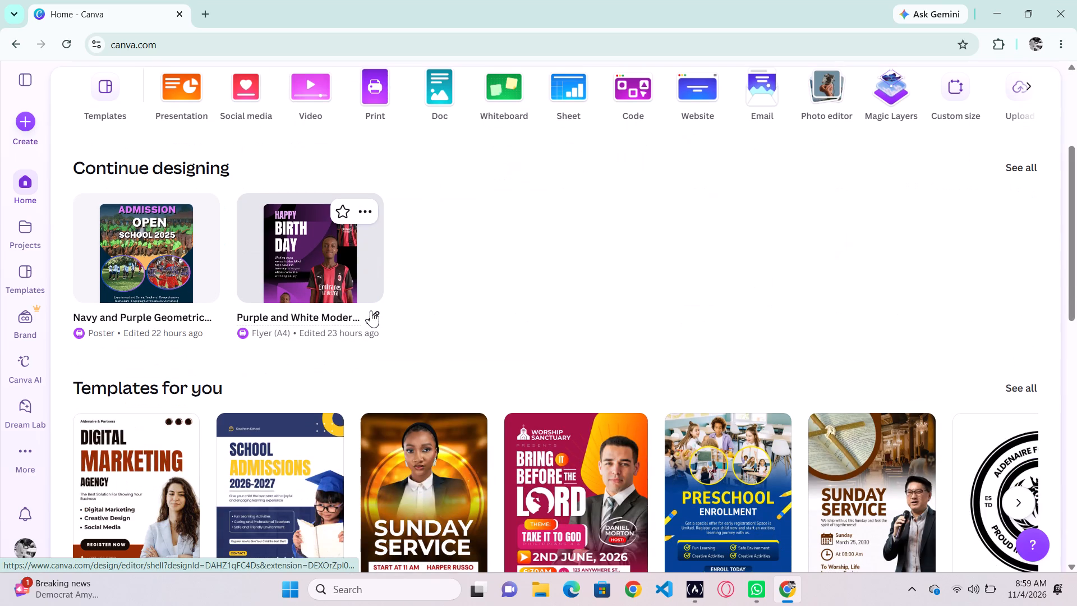
scroll(371, 310, "up", 1)
left_click(136, 325)
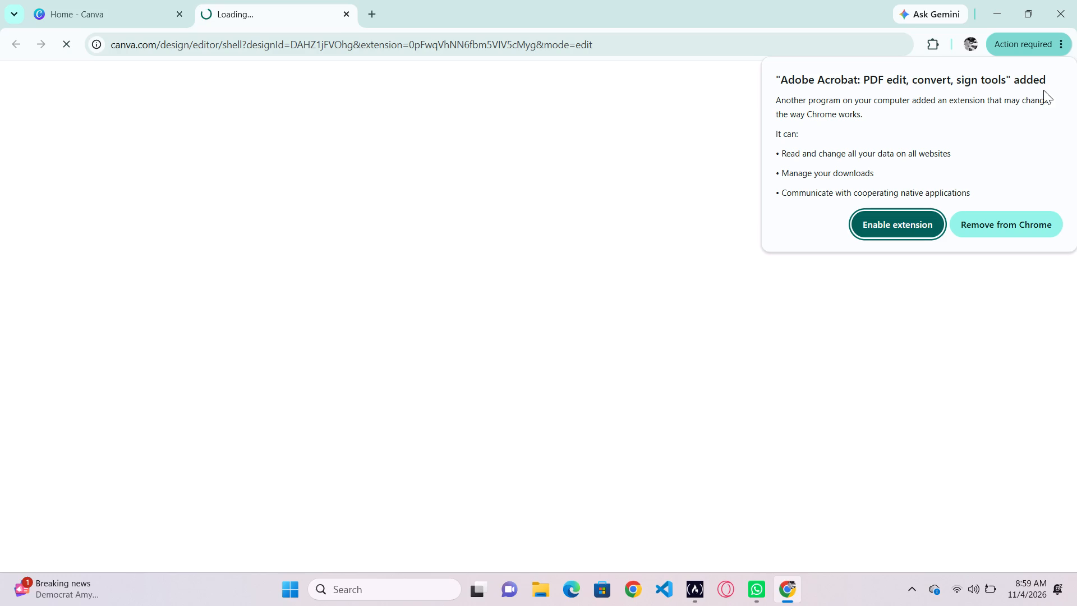
left_click(960, 316)
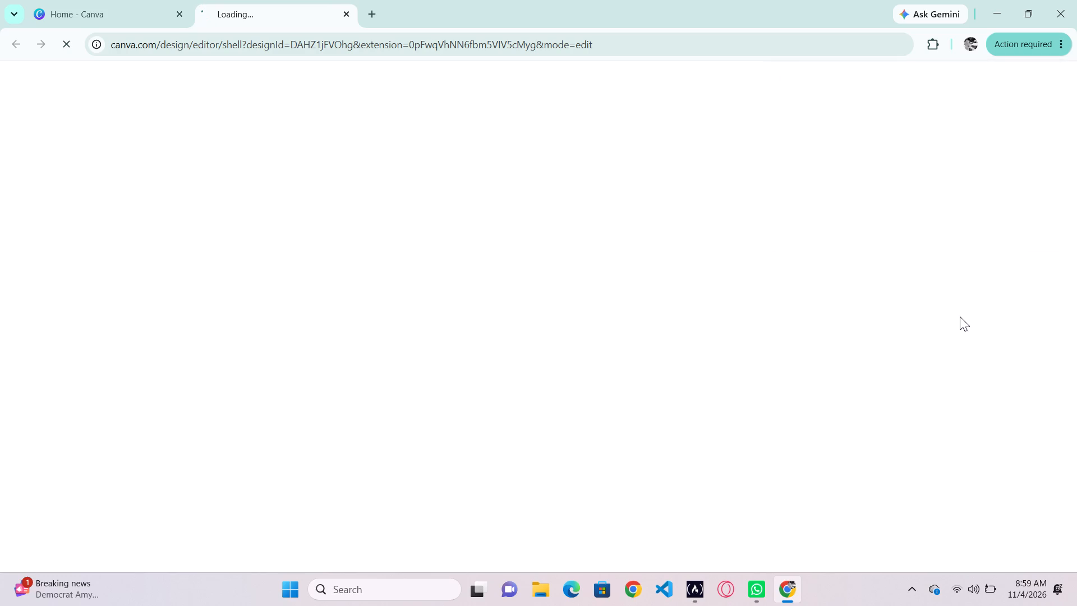
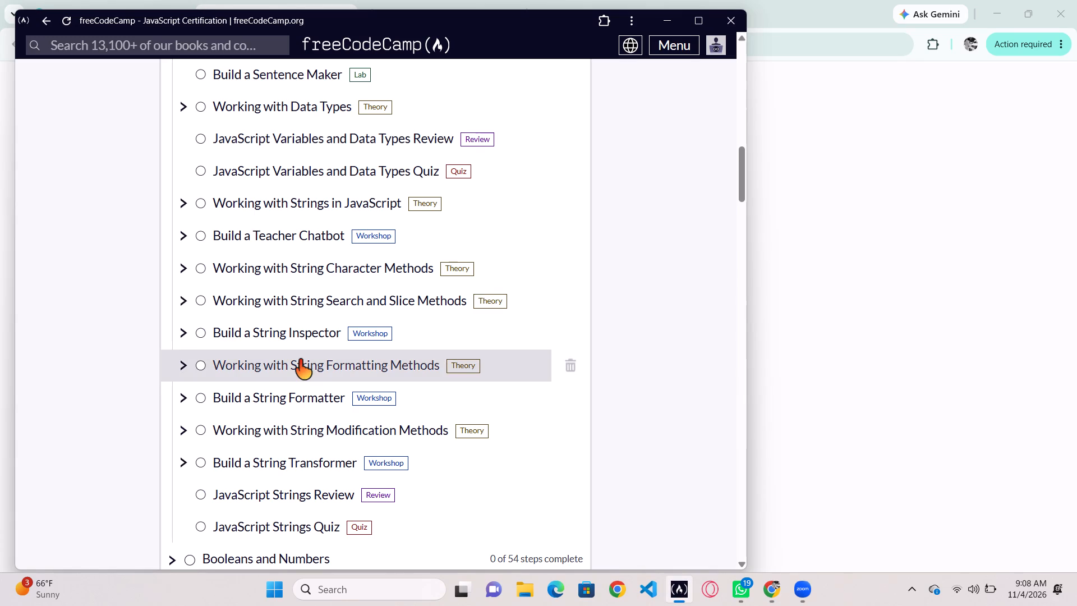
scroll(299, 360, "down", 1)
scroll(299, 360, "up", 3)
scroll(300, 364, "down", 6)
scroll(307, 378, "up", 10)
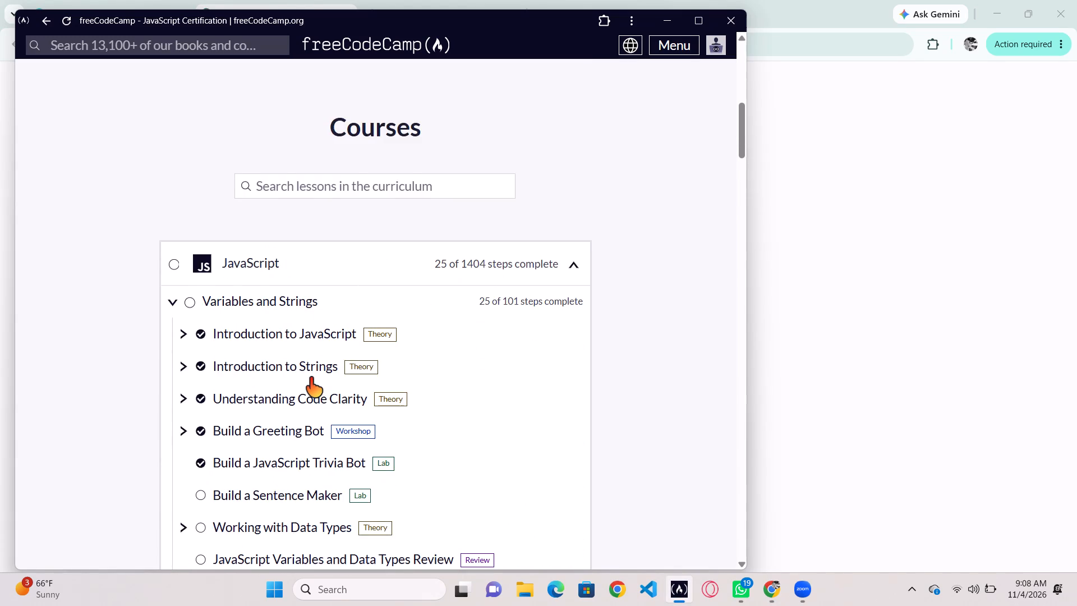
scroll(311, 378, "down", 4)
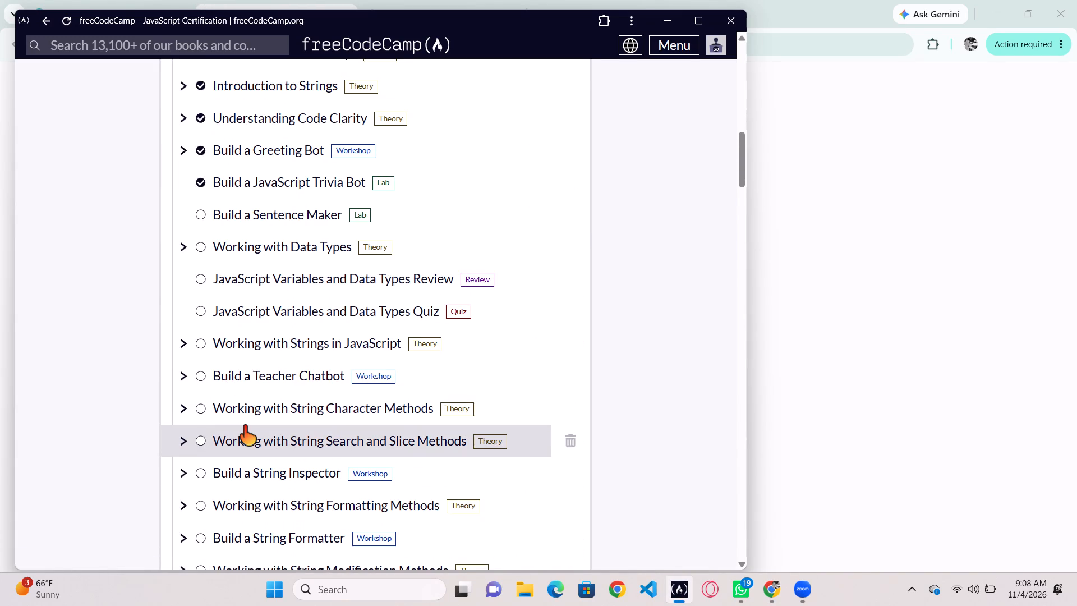
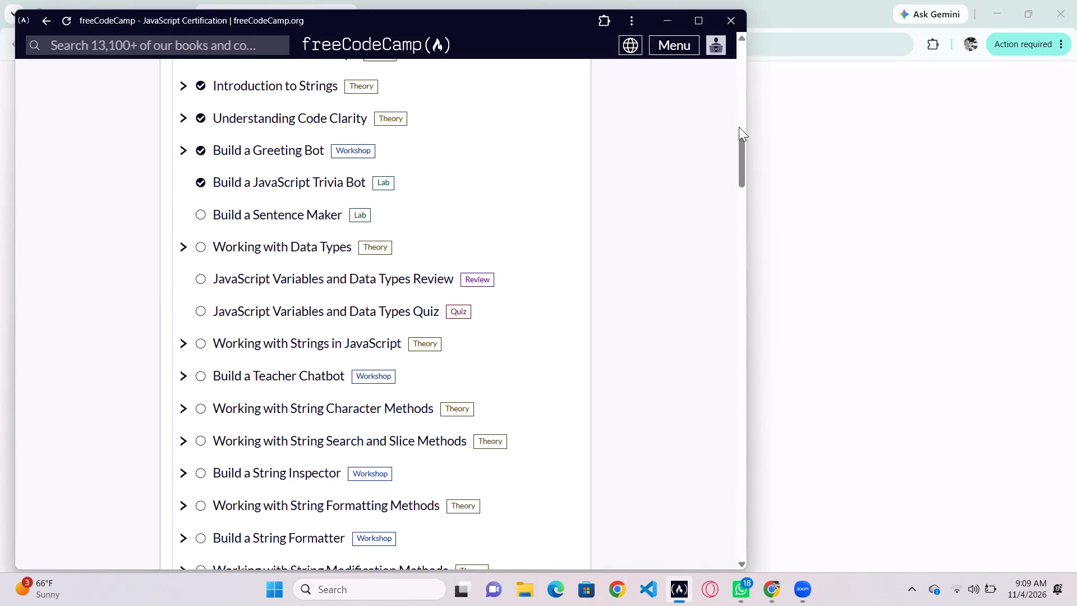
Switch from the freeCodeCamp window back to the Chrome window holding the Canva design editor.
left_click(831, 109)
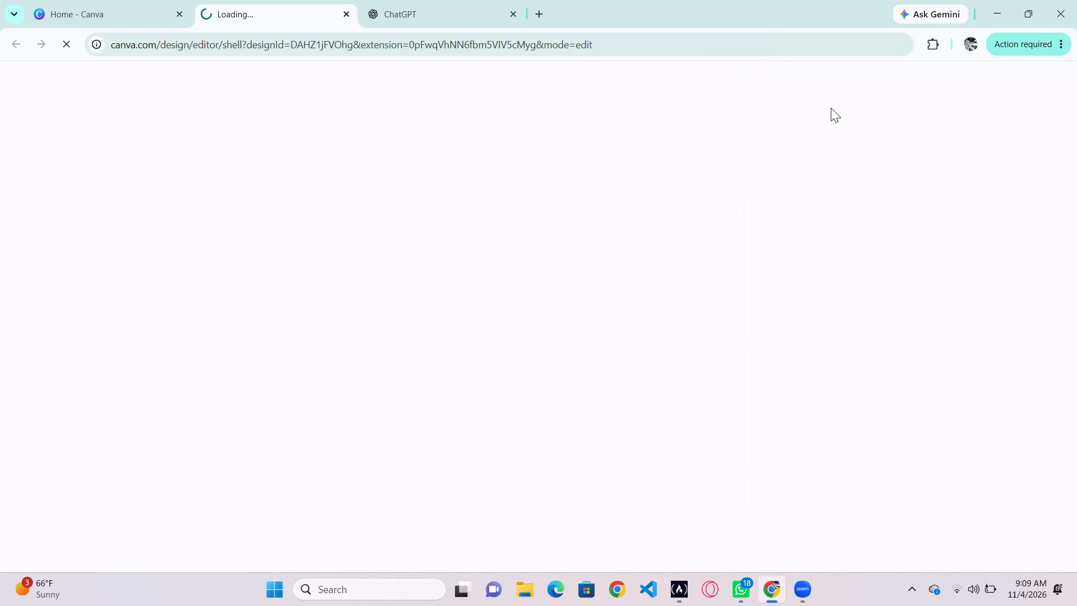
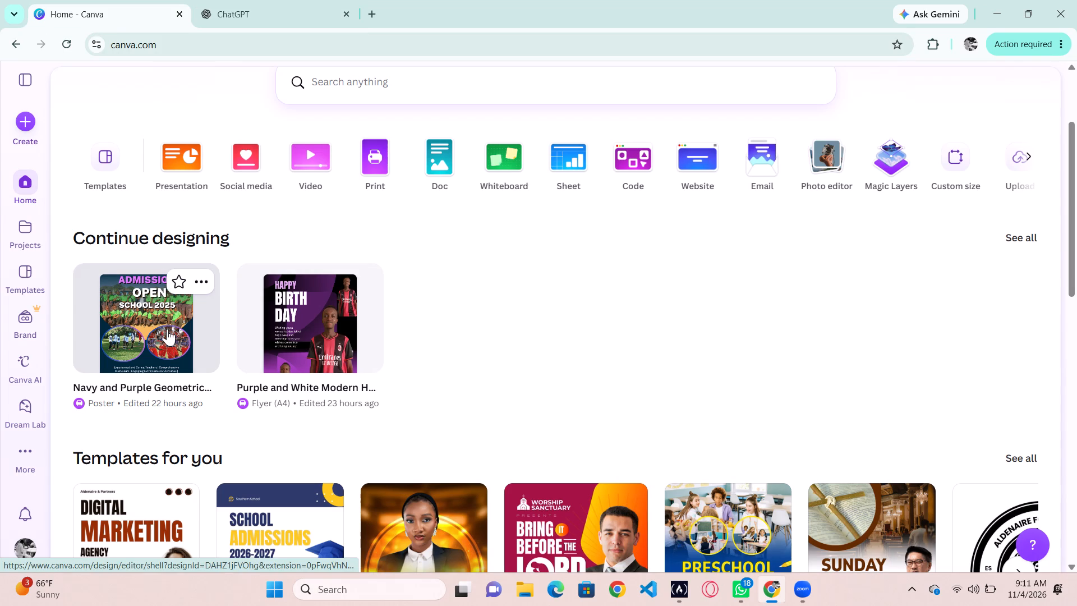
left_click(167, 329)
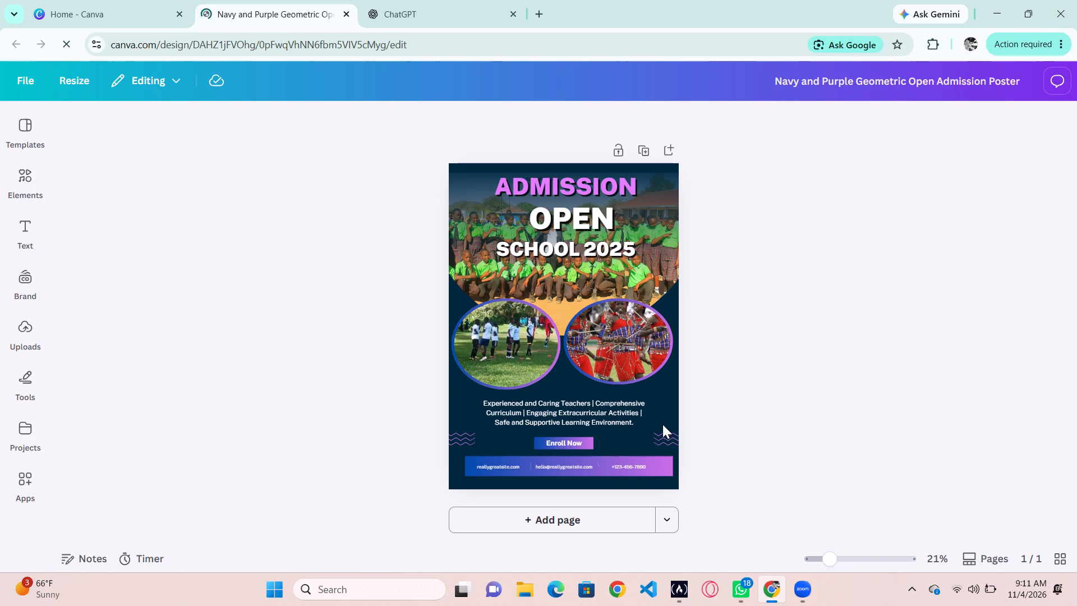
Set the border colour of the oval photo of children in red costumes to green #83d75e.
left_click(611, 362)
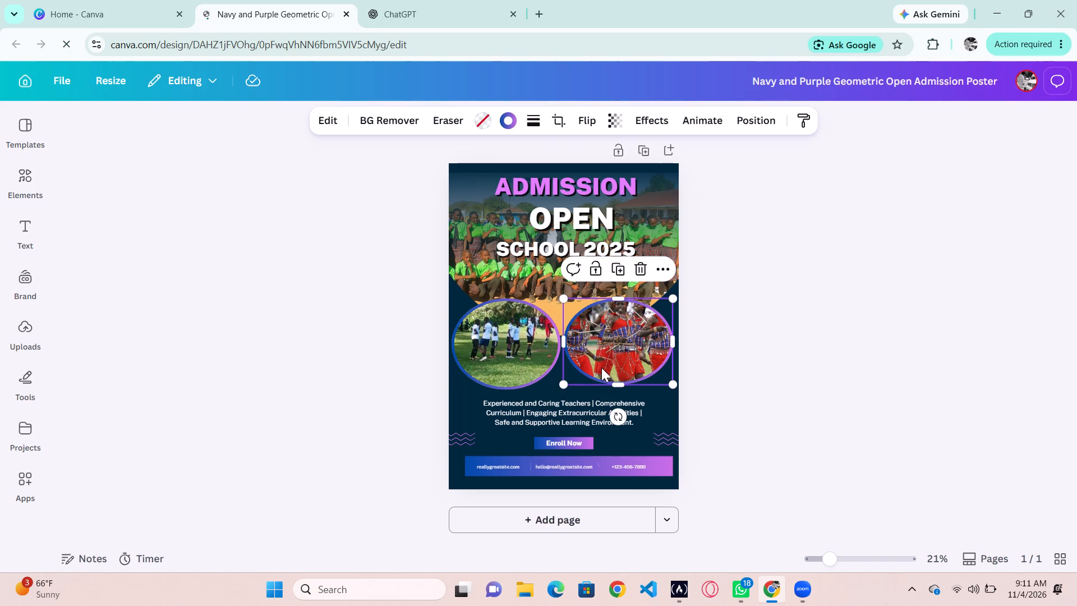
left_click(505, 127)
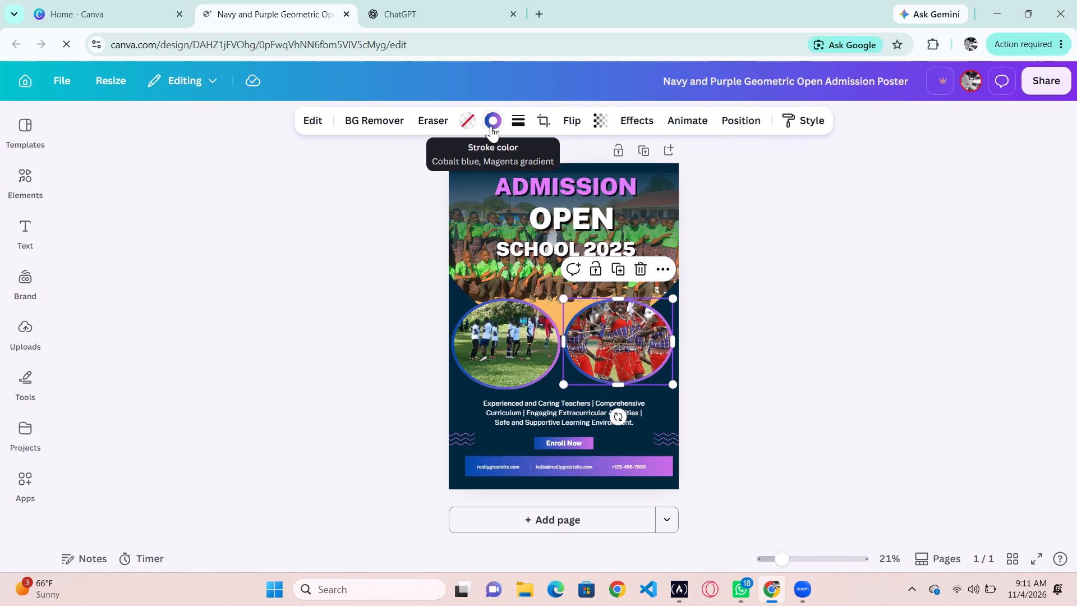
left_click(491, 126)
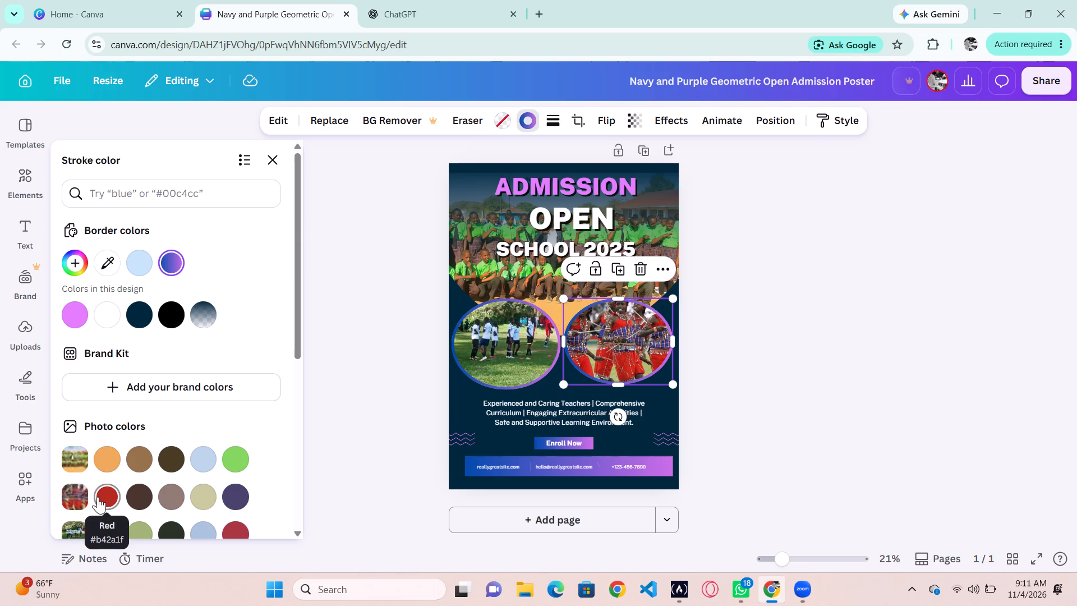
left_click(241, 449)
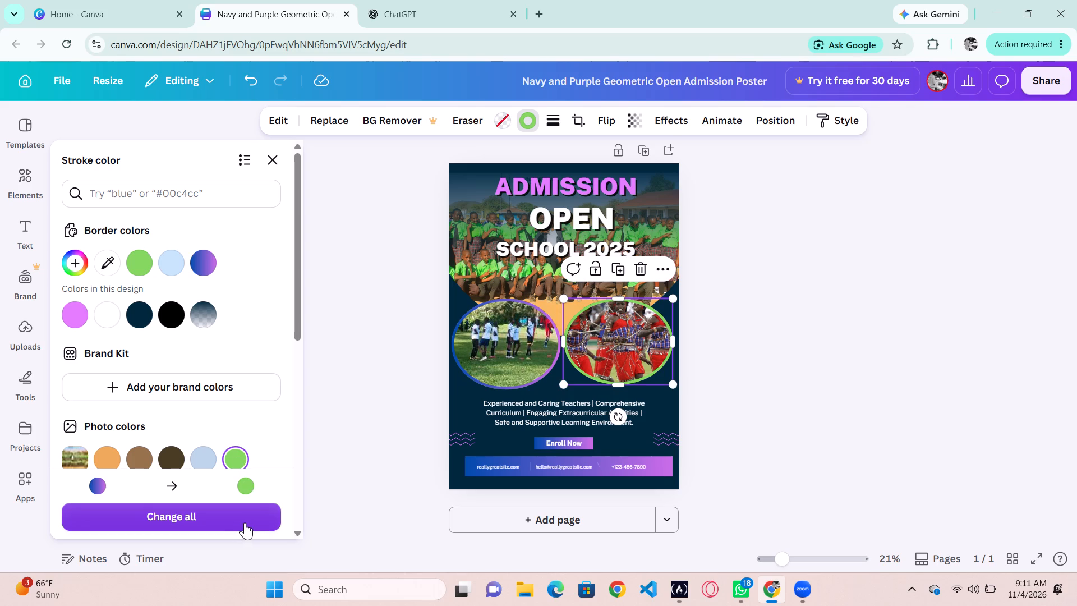
left_click(364, 437)
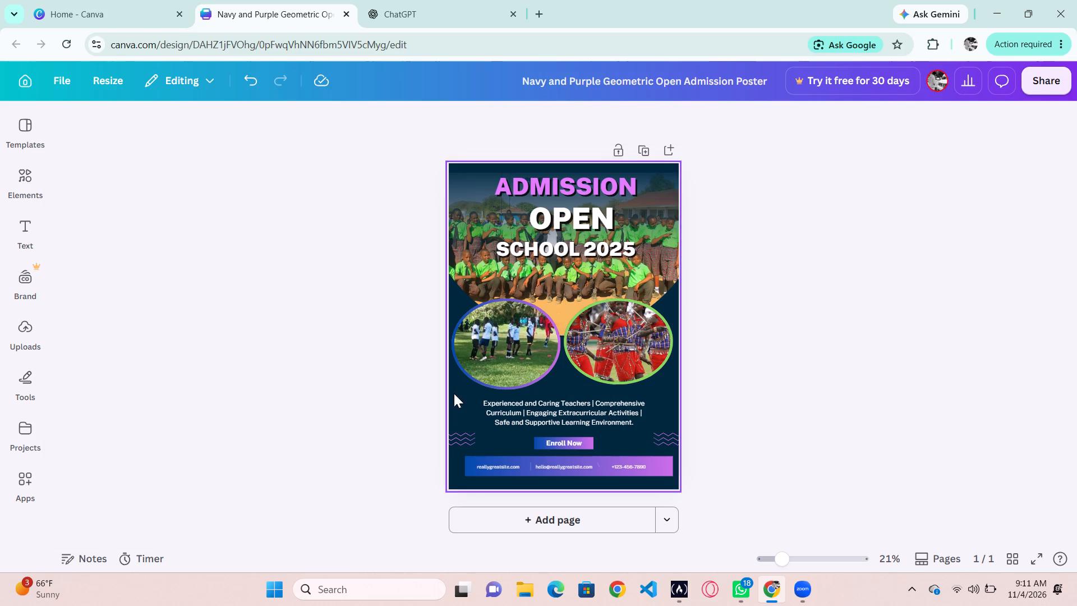
Set the border colour of the oval football photo to the same green #83d75e.
left_click(503, 371)
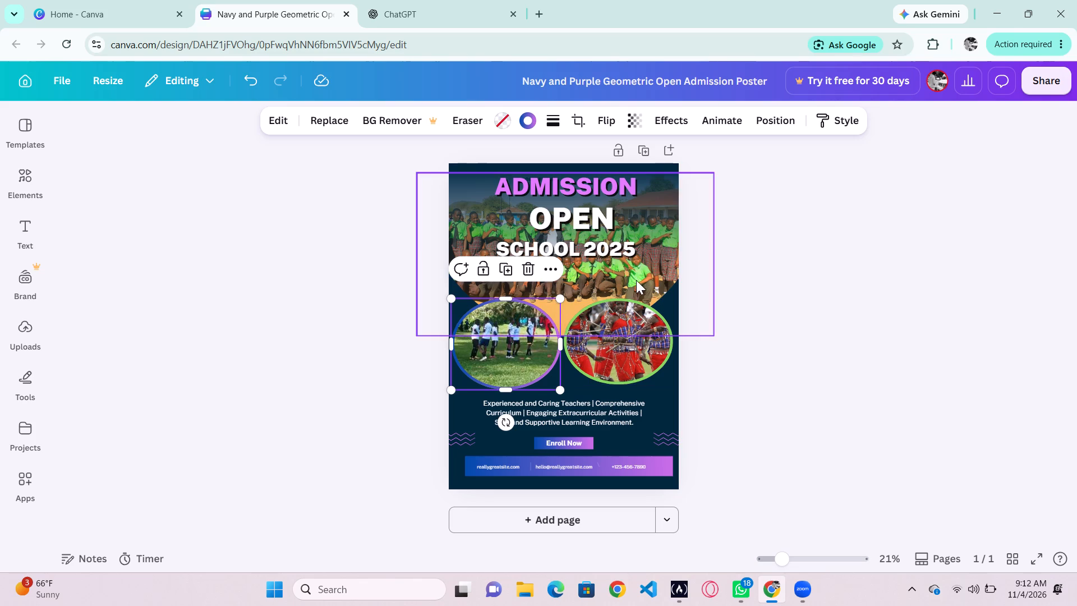
left_click(531, 121)
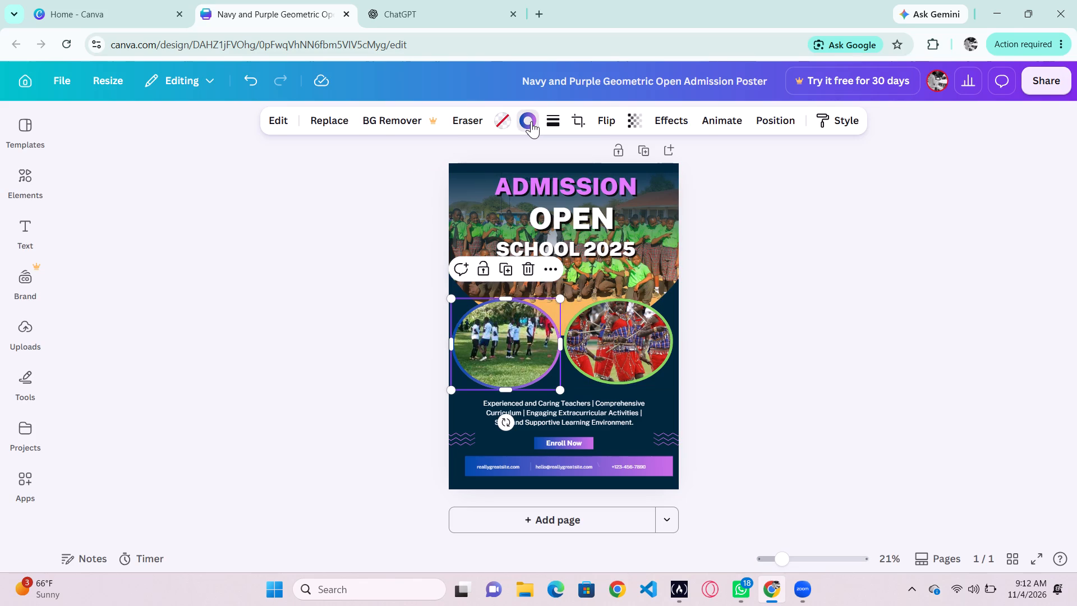
left_click(137, 252)
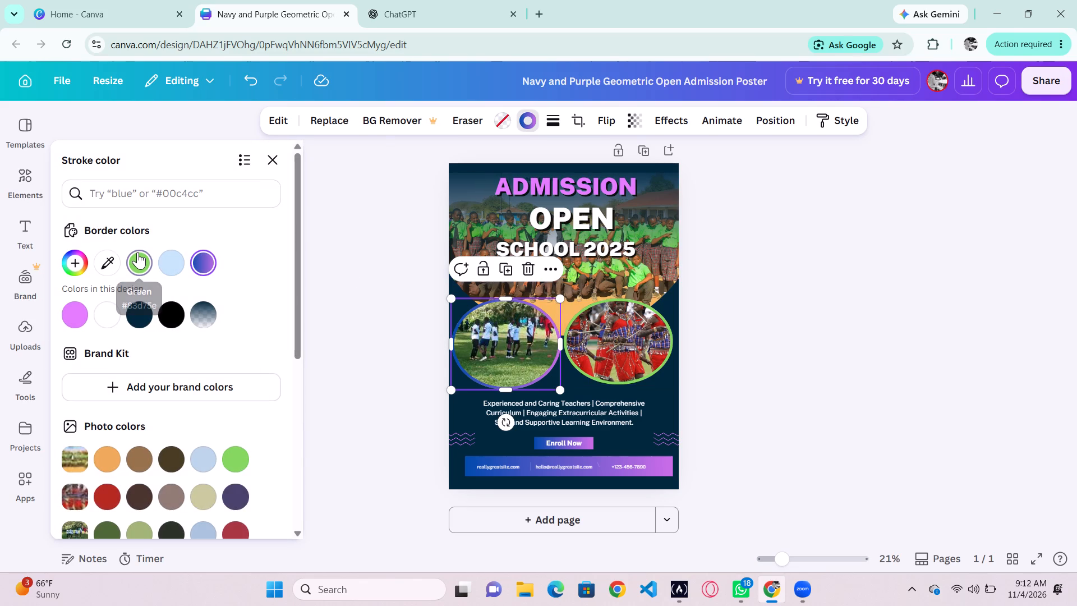
left_click(791, 355)
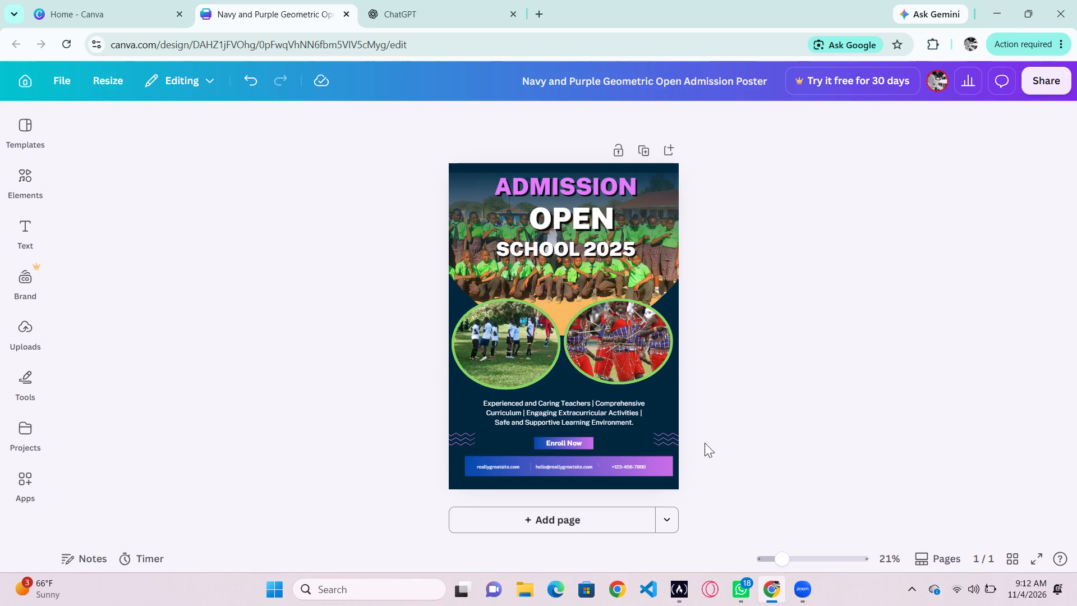
Recolour the contact details bar at the foot of the poster, trying green #83d75e before settling on black #000000.
left_click(665, 460)
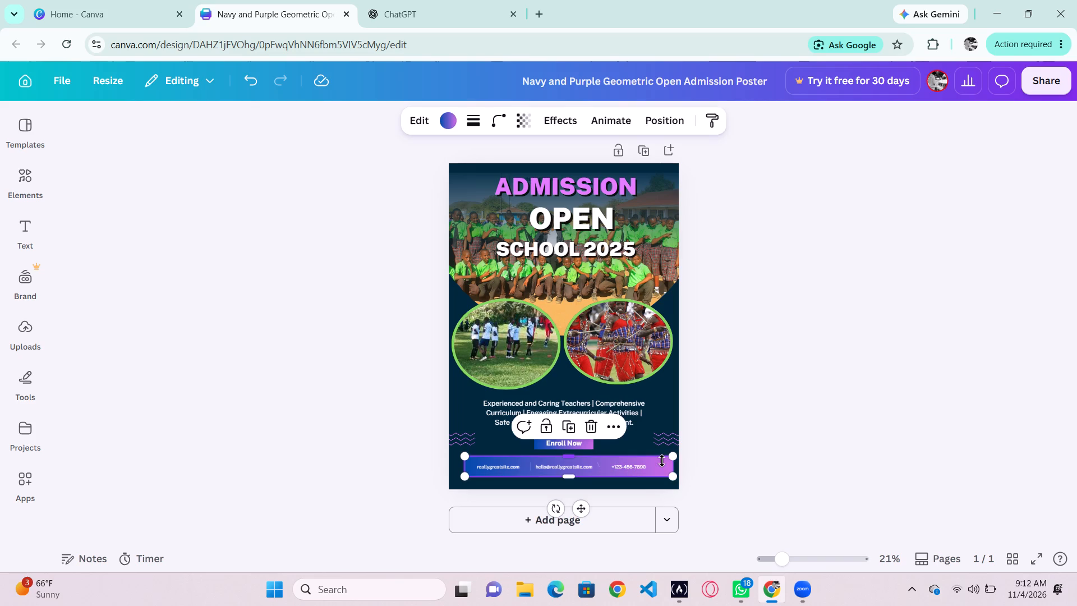
left_click(448, 125)
left_click(71, 287)
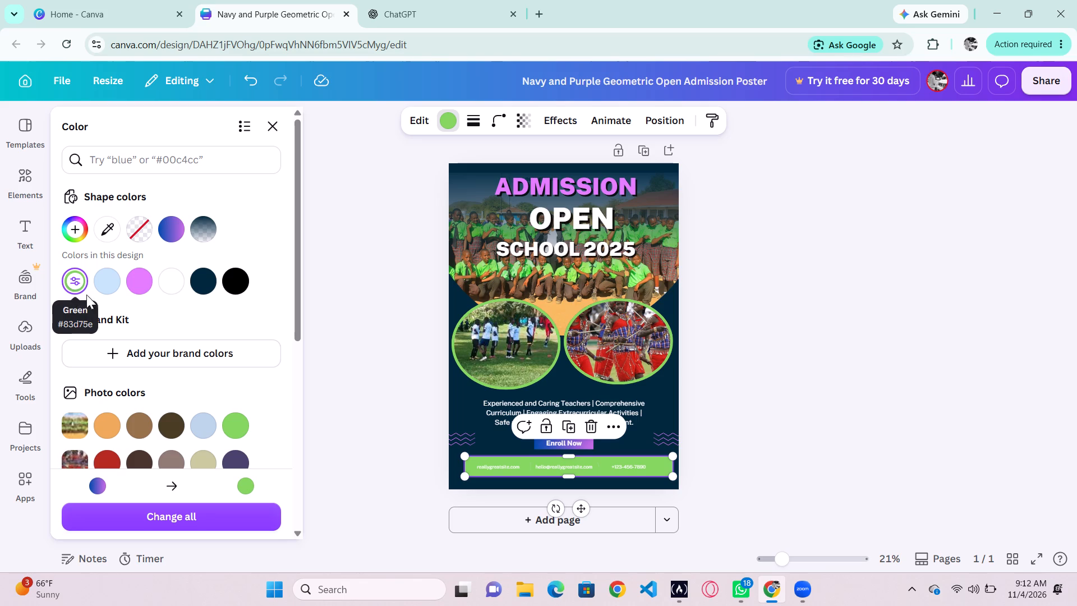
left_click(245, 287)
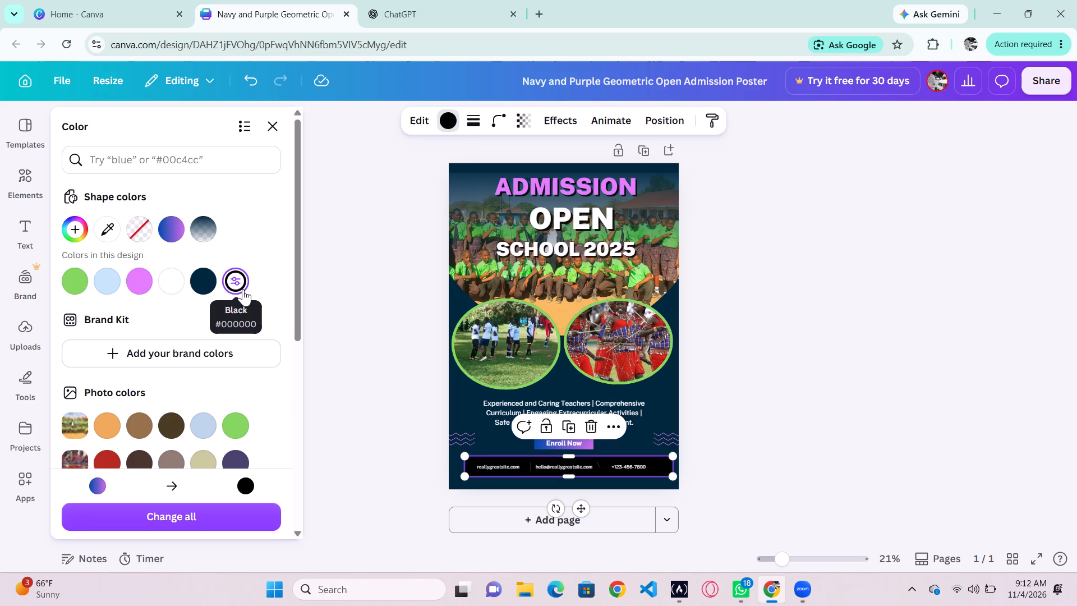
left_click(887, 316)
left_click(774, 373)
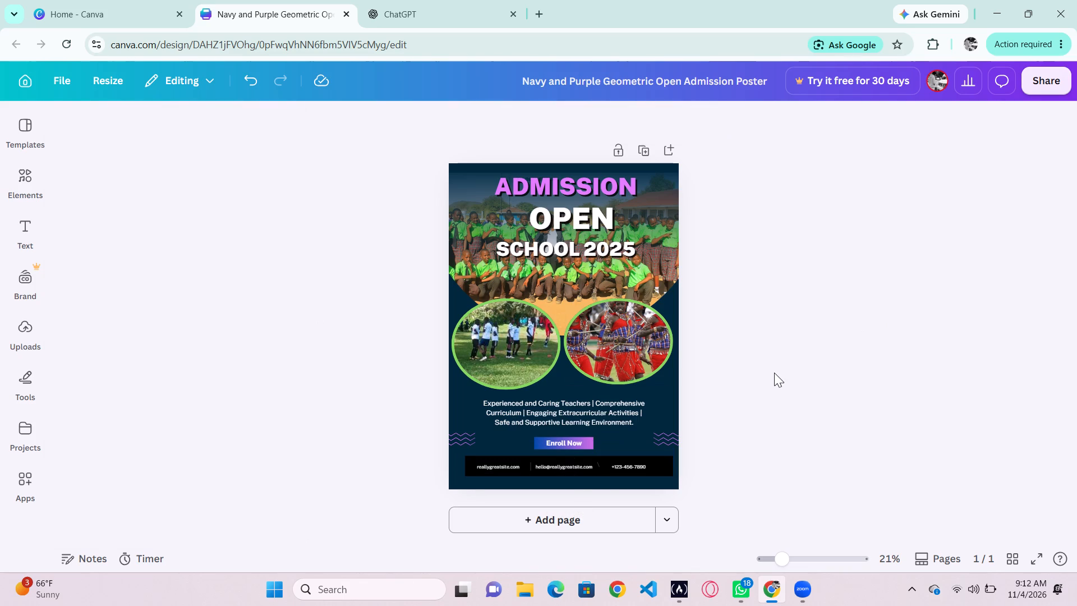
Change the "Enroll Now" text colour to the green already used in the design.
left_click(579, 444)
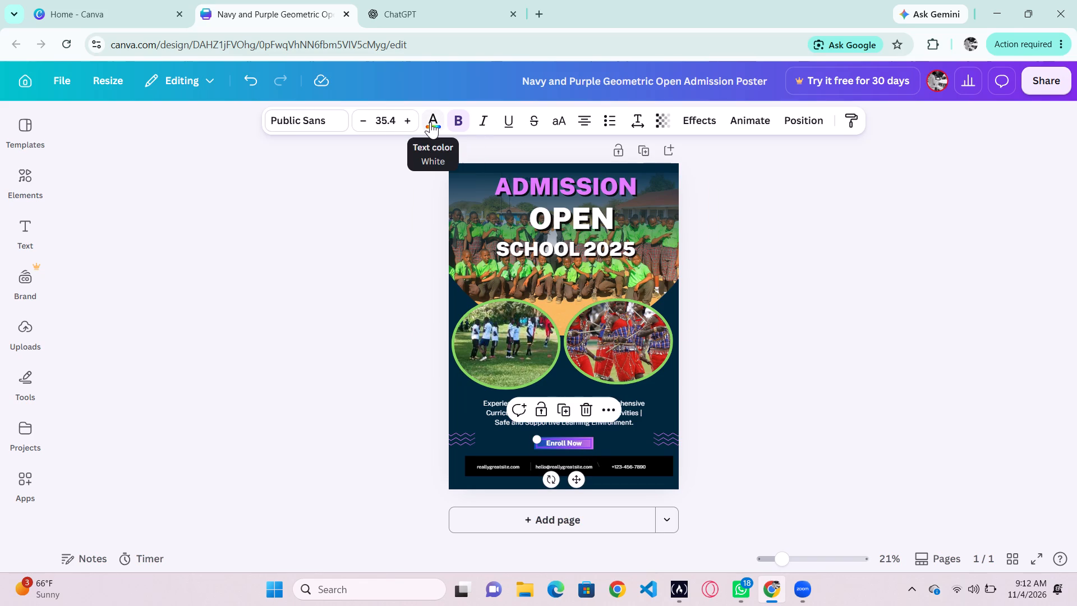
left_click(430, 122)
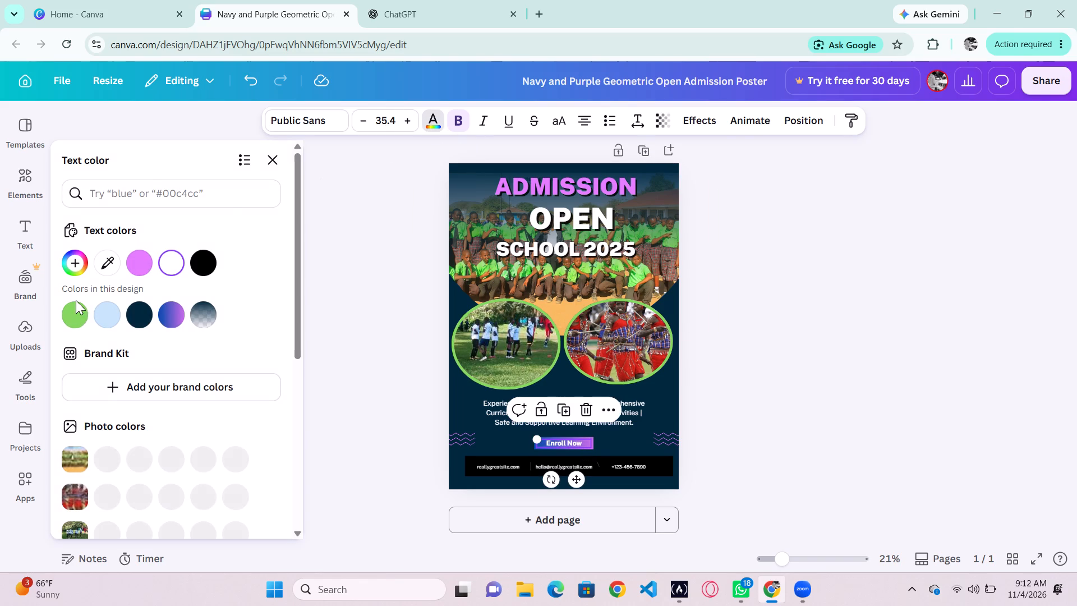
left_click(76, 316)
left_click(849, 341)
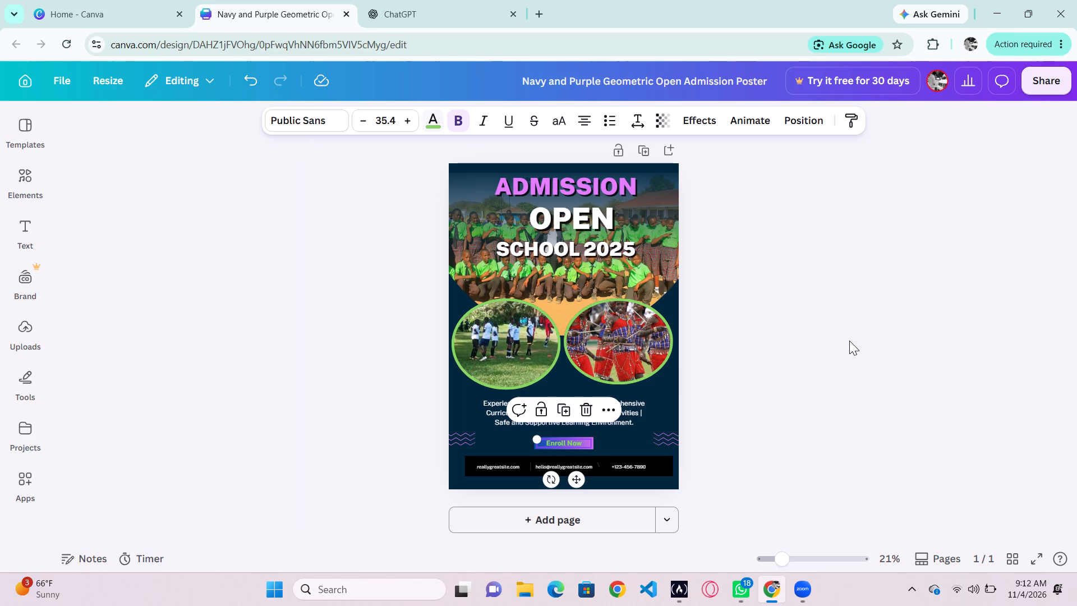
left_click(850, 341)
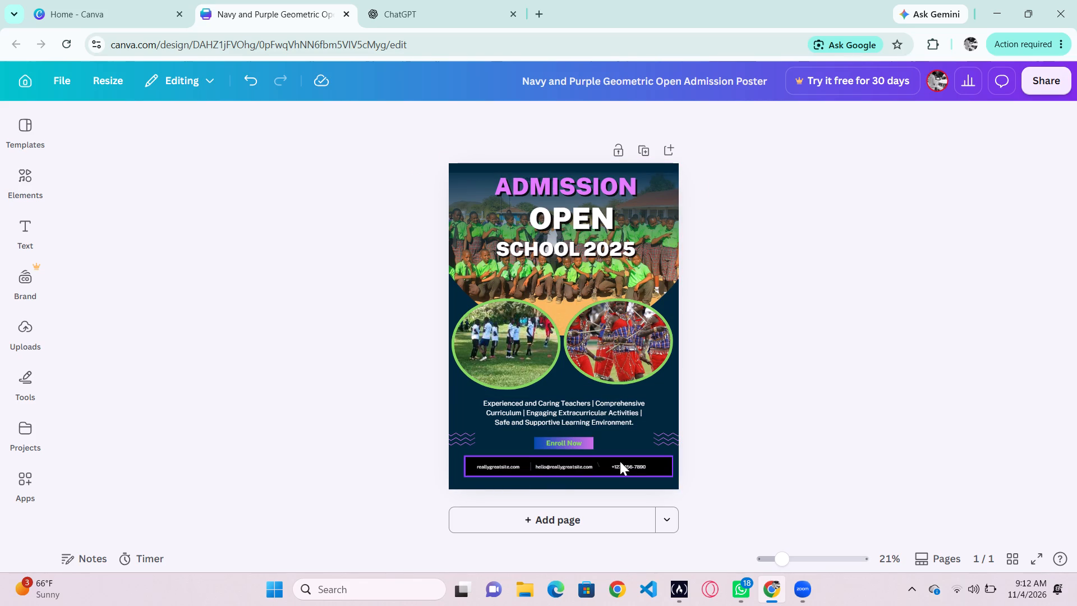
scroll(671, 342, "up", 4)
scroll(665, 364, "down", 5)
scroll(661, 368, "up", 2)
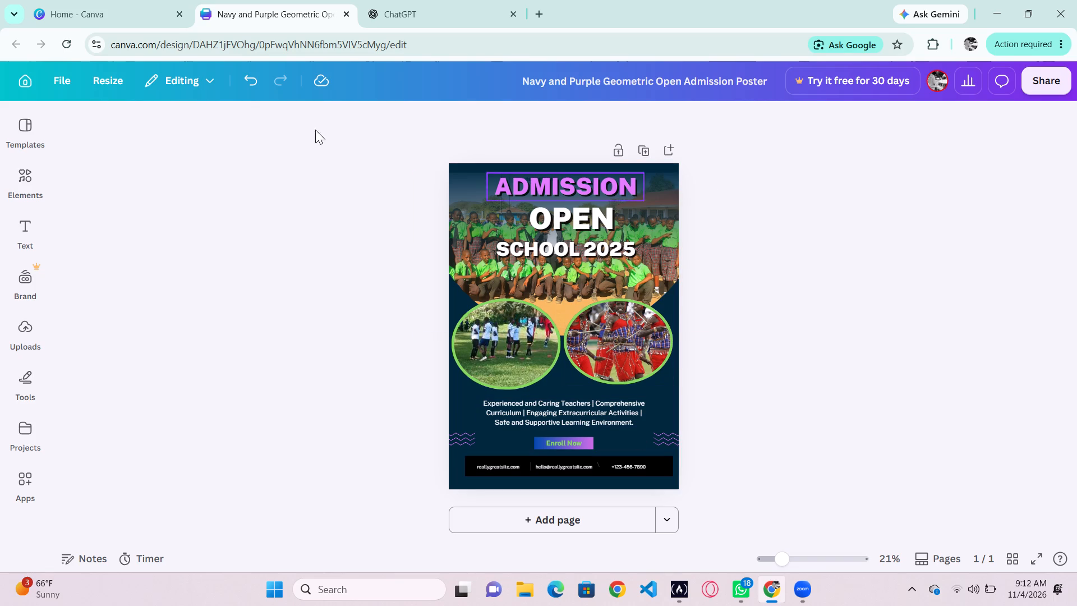
Preview the Orange Black and White Modern Sunday Service Poster template from the Canva home page, look over similar templates, and close the preview.
left_click(96, 16)
scroll(374, 277, "down", 4)
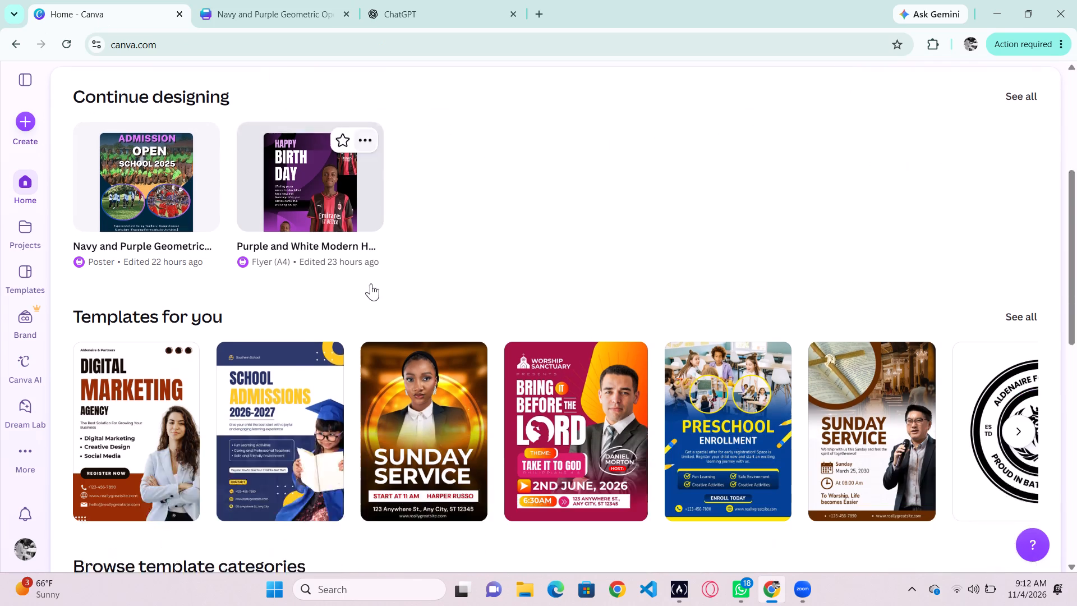
left_click(401, 316)
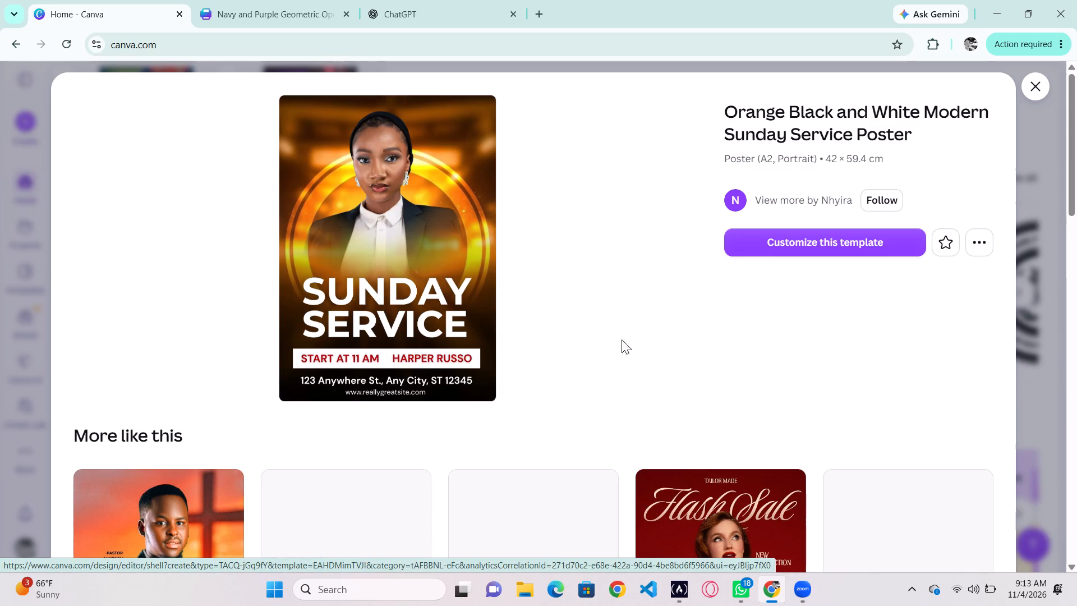
scroll(642, 355, "down", 4)
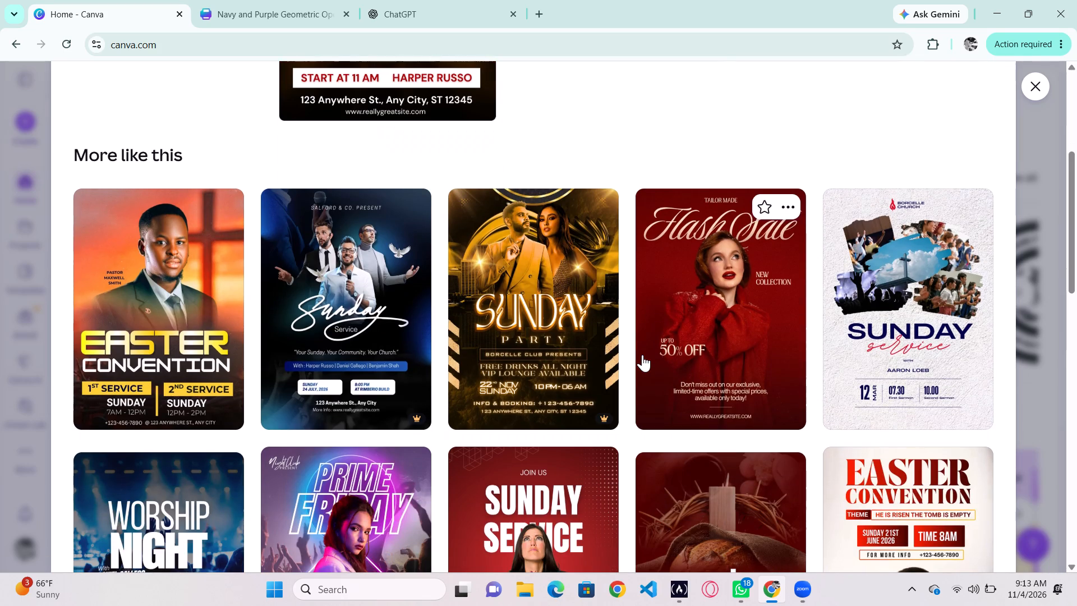
scroll(640, 353, "up", 3)
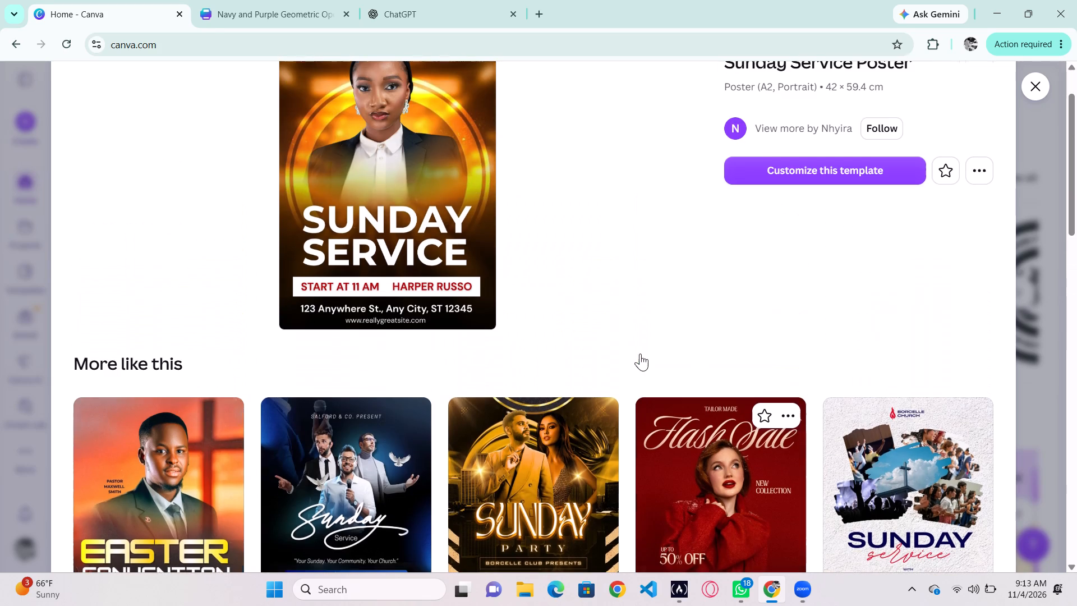
scroll(635, 356, "up", 3)
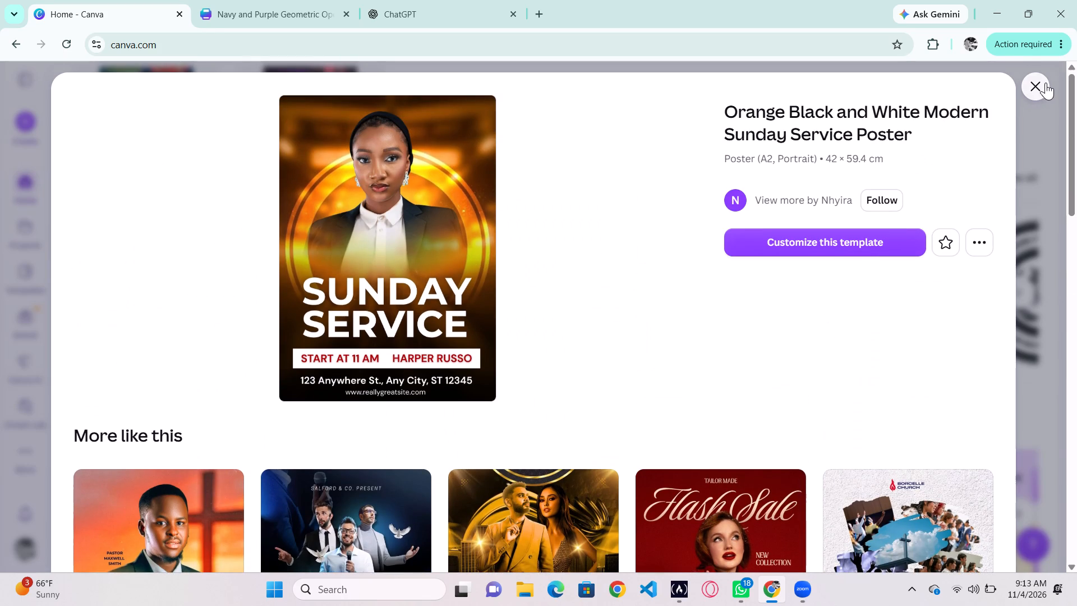
left_click(1046, 82)
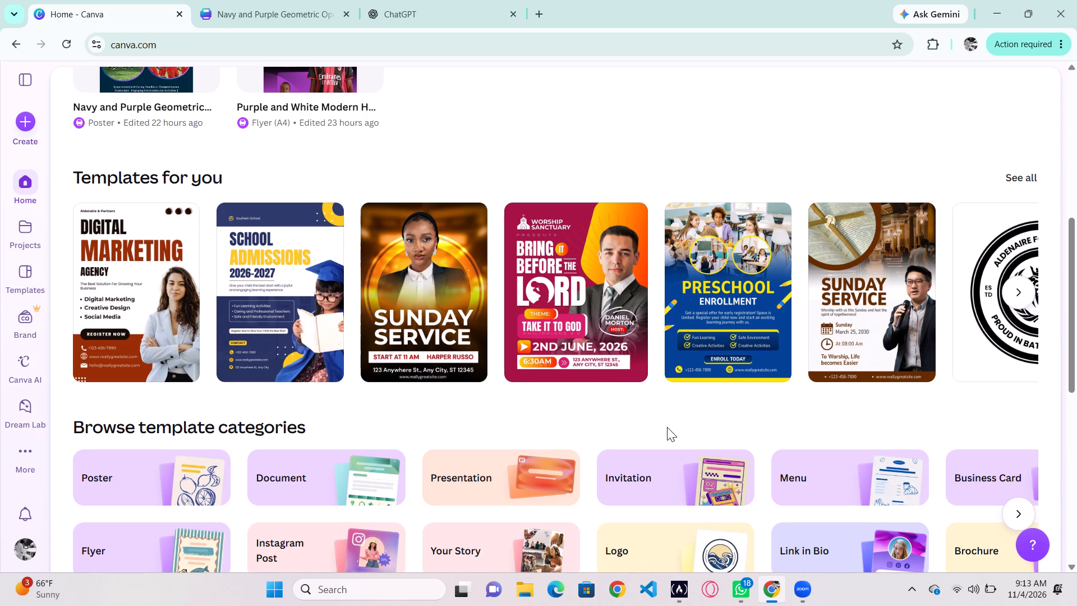
scroll(667, 427, "down", 12)
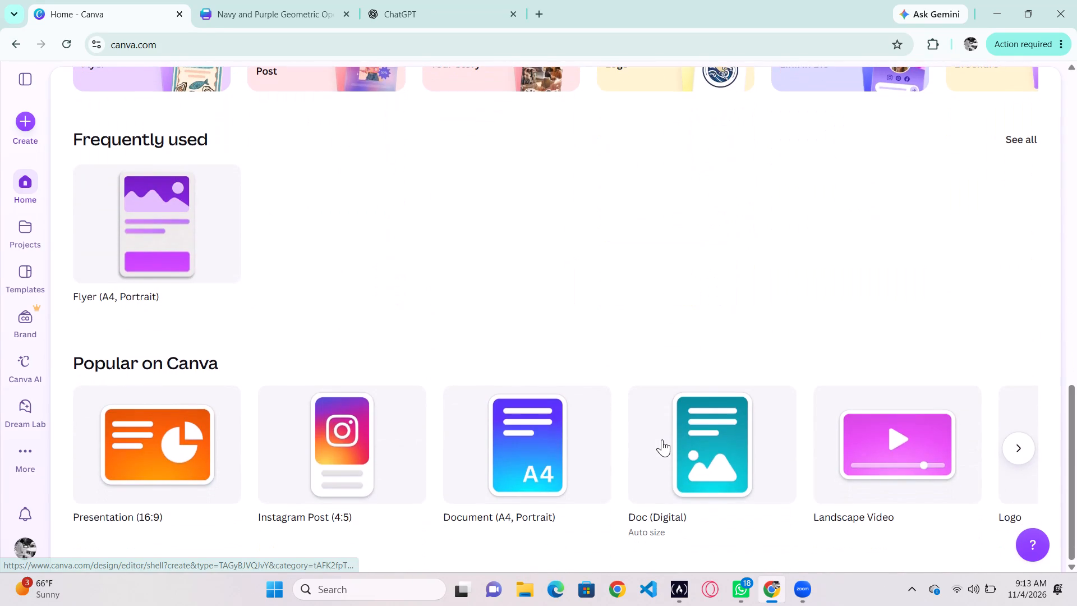
scroll(662, 439, "up", 11)
scroll(662, 435, "down", 4)
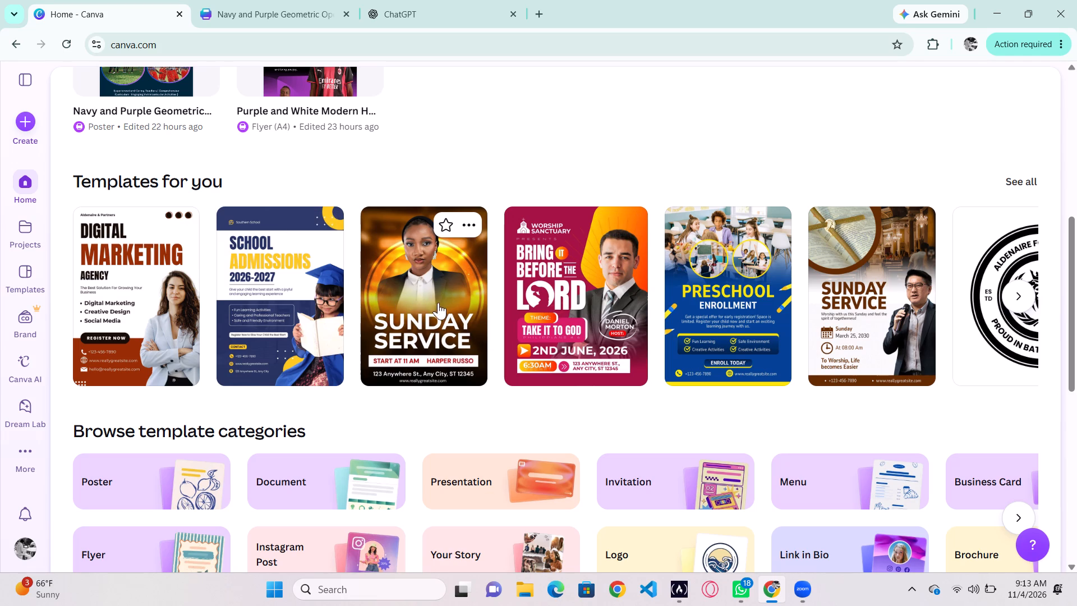
scroll(380, 337, "up", 6)
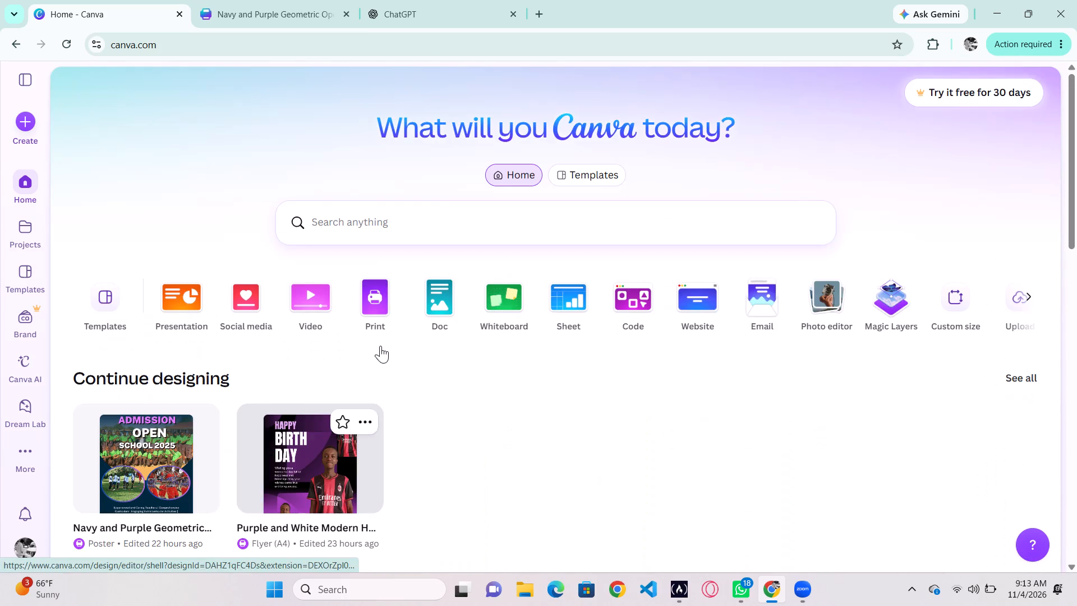
scroll(380, 348, "down", 4)
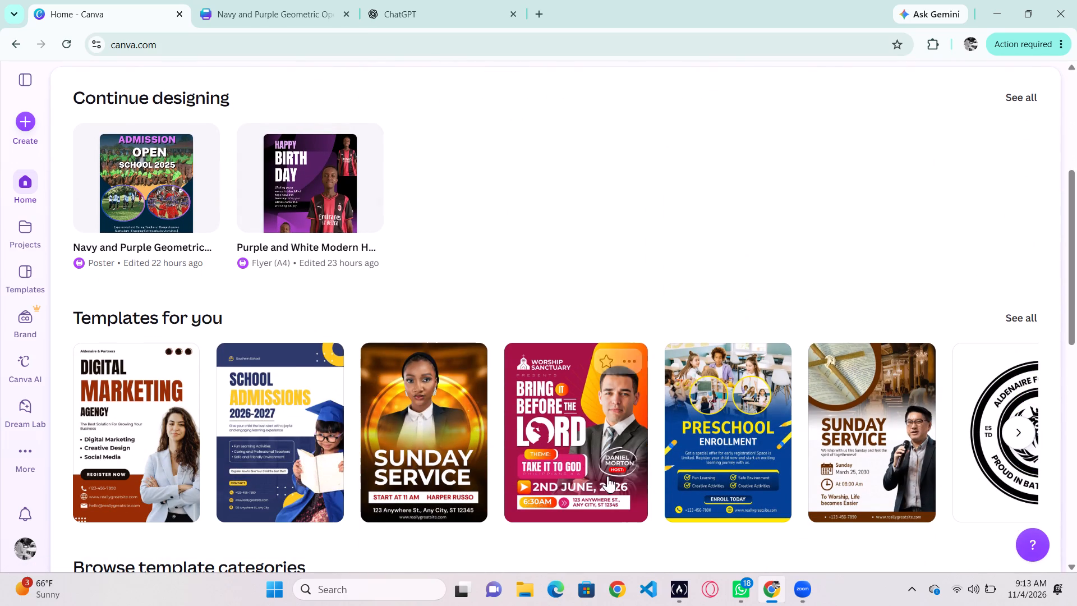
scroll(422, 441, "down", 1)
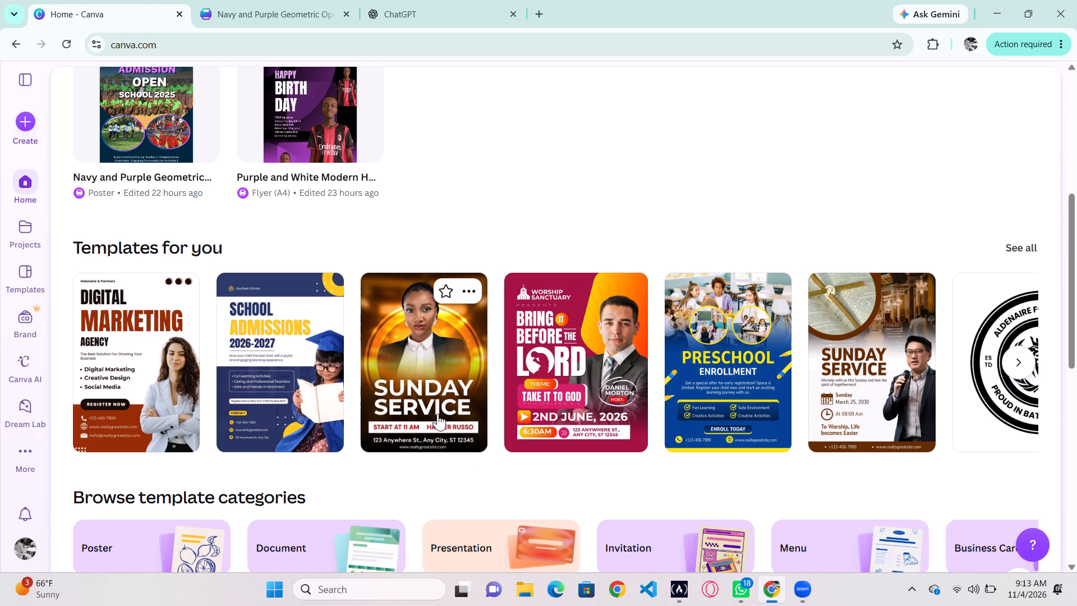
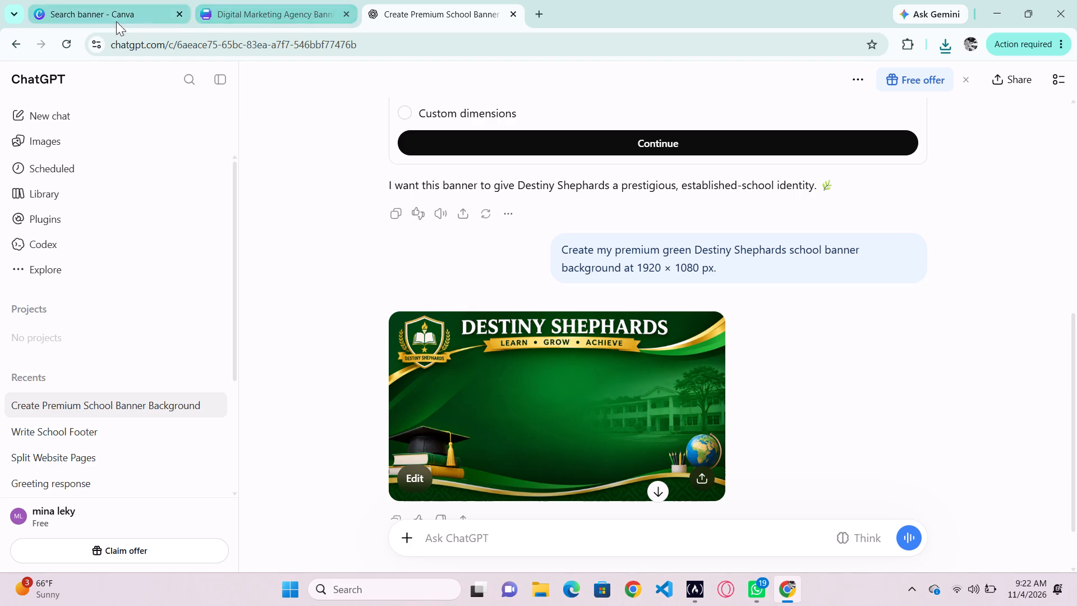
left_click(218, 13)
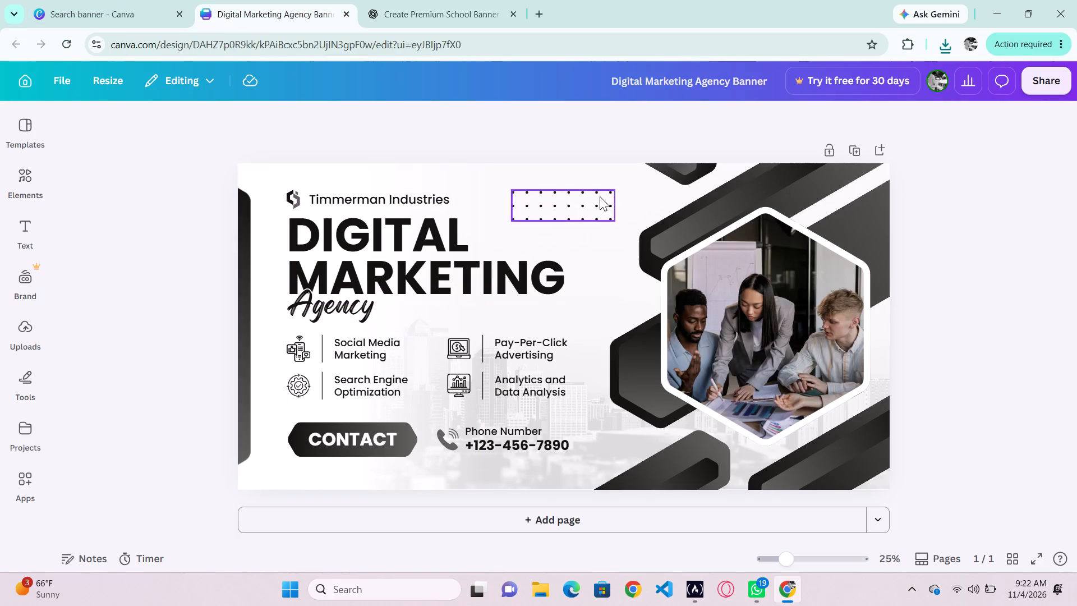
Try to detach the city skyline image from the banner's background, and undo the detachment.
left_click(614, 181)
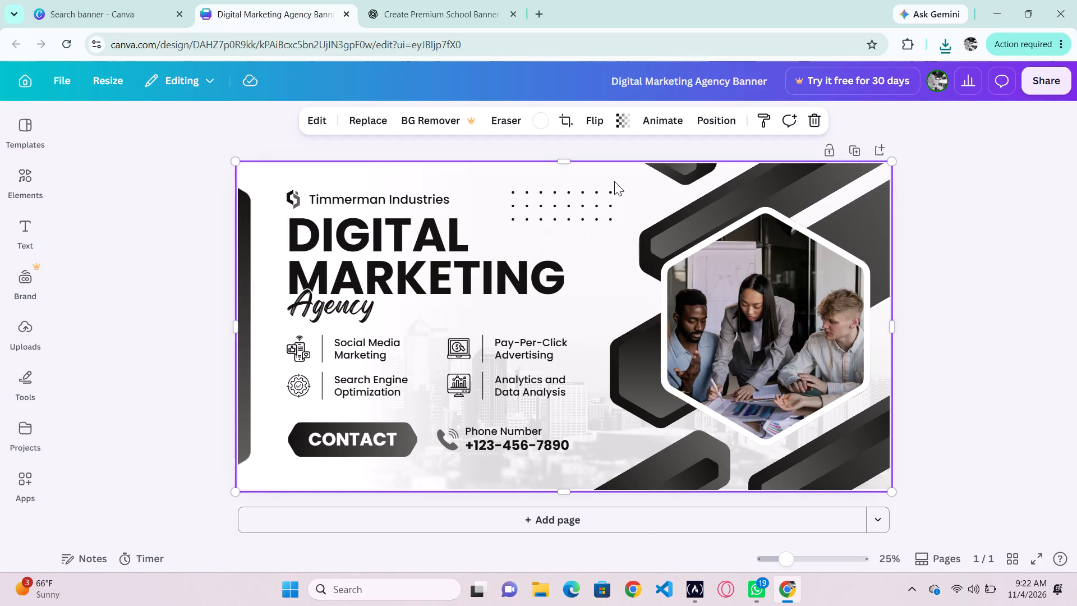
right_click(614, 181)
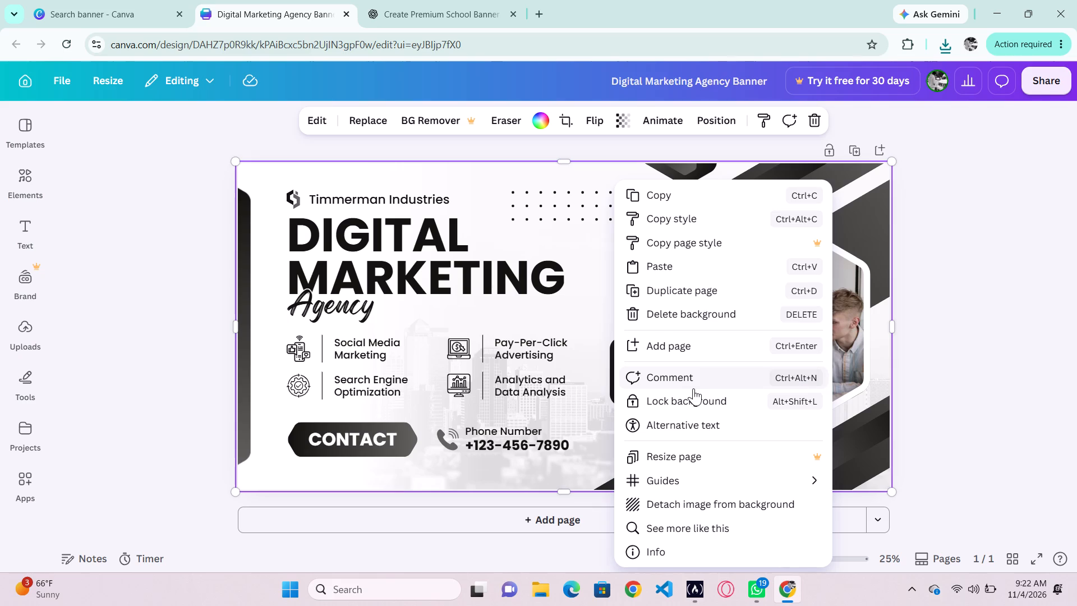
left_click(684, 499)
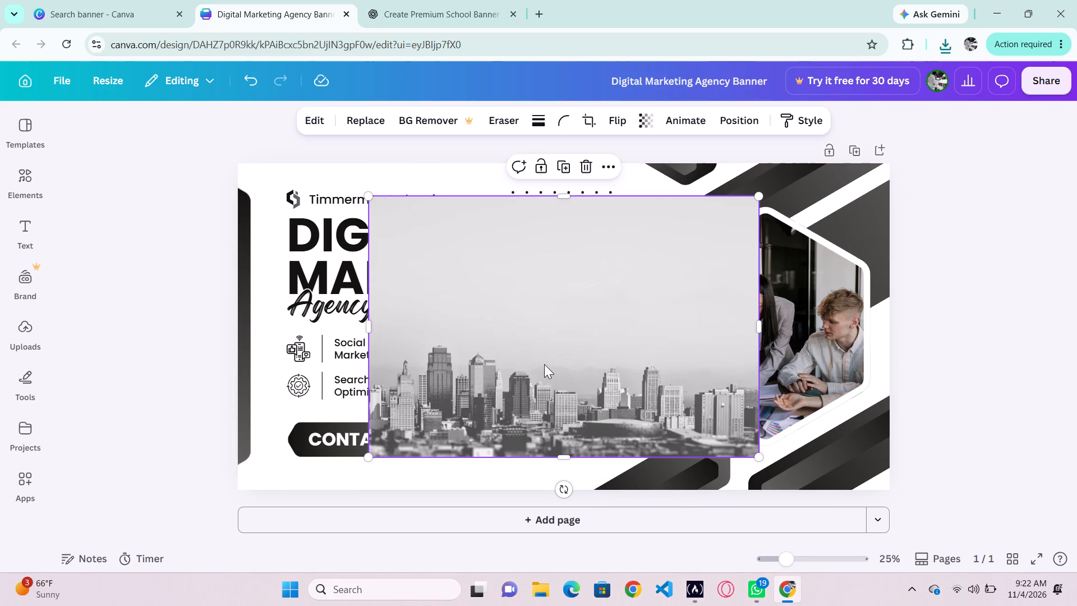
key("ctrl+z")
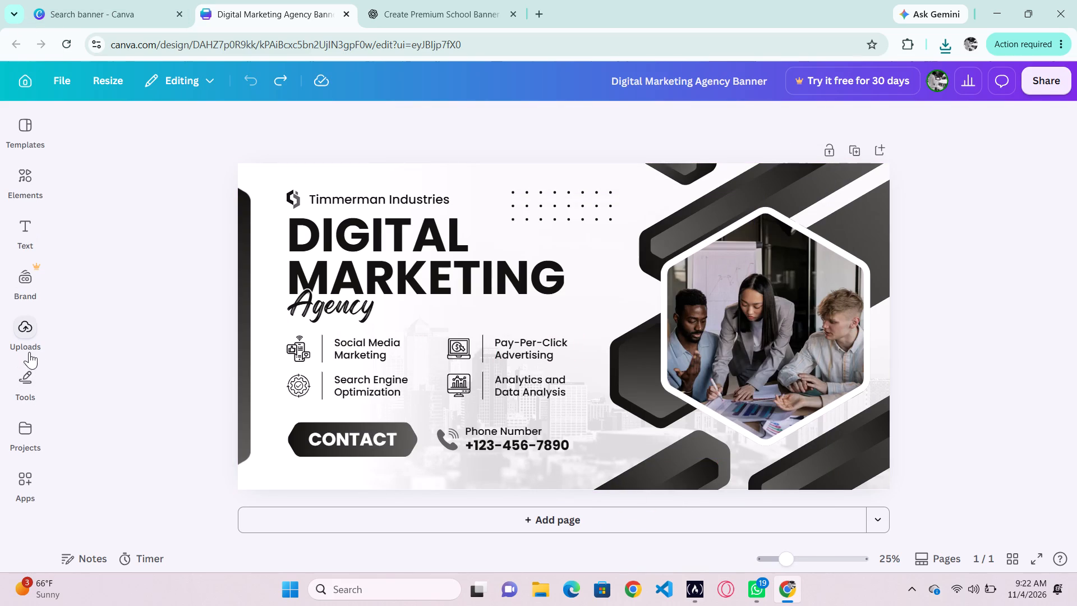
Upload the "Destiny Shephards Academic Banner" PNG from Downloads to the Canva uploads.
left_click(30, 346)
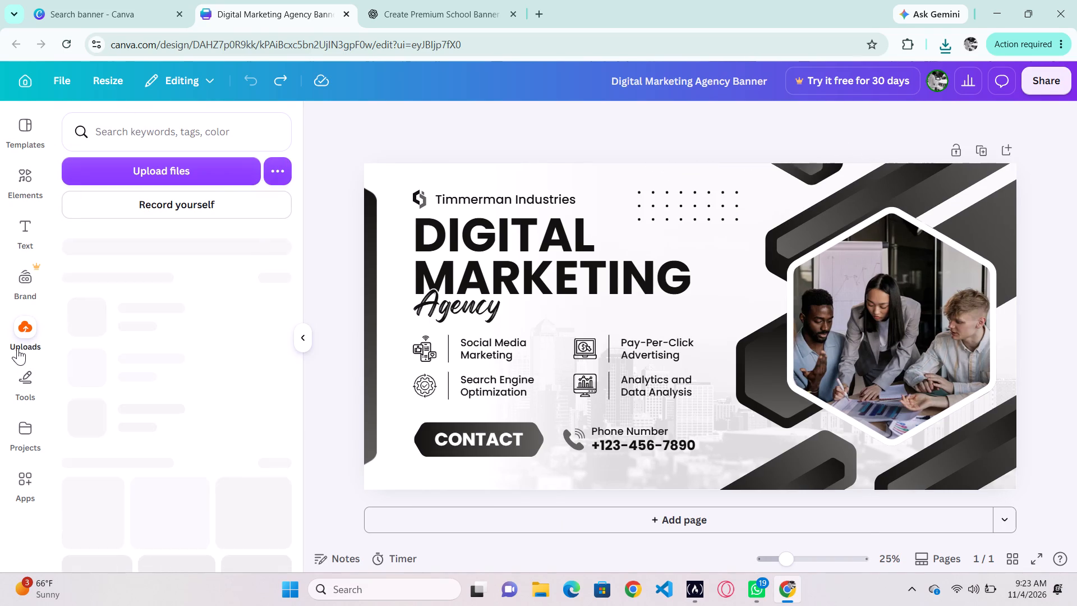
left_click(129, 169)
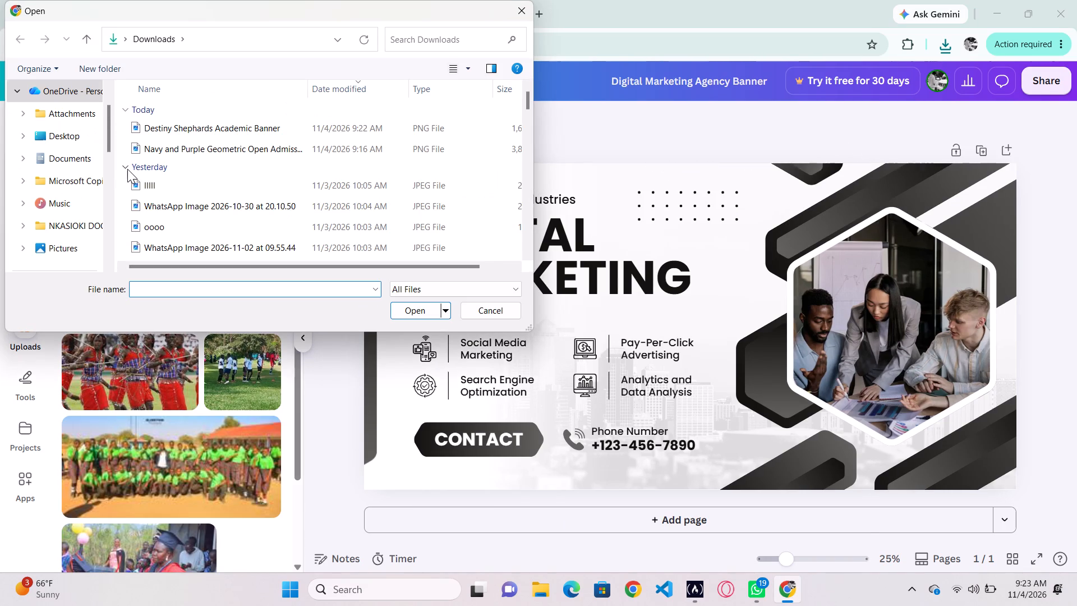
left_click(183, 134)
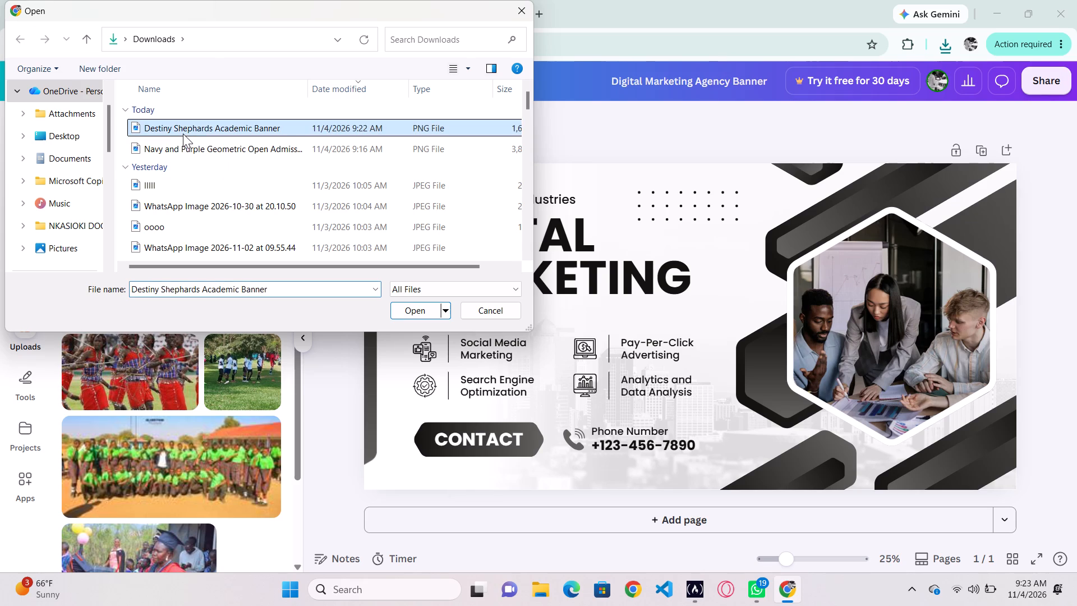
left_click(416, 311)
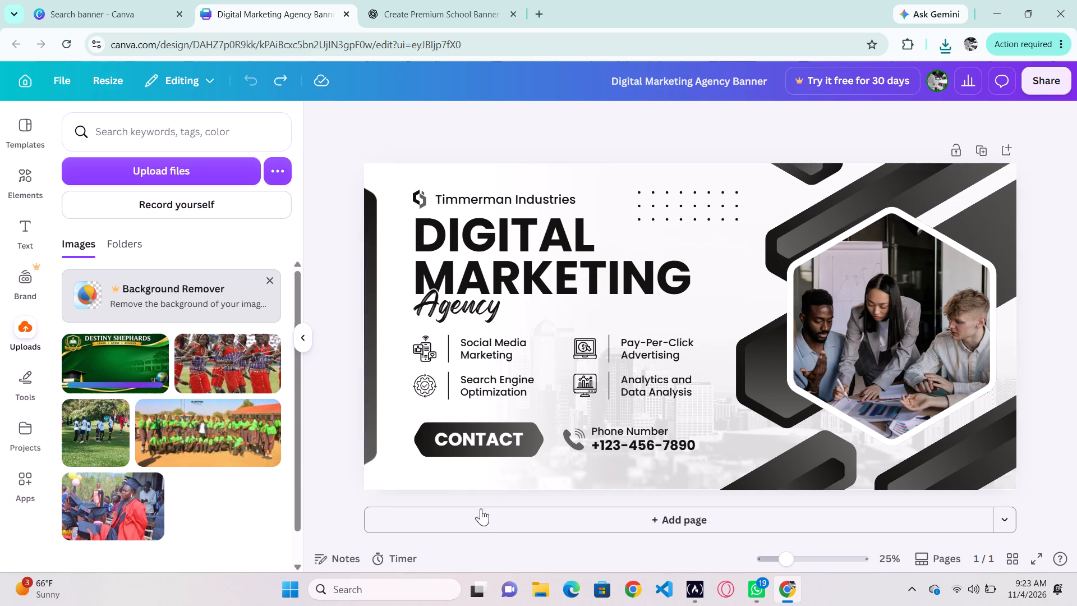
Detach the city skyline image from the banner's background and delete it.
left_click(700, 414)
right_click(700, 414)
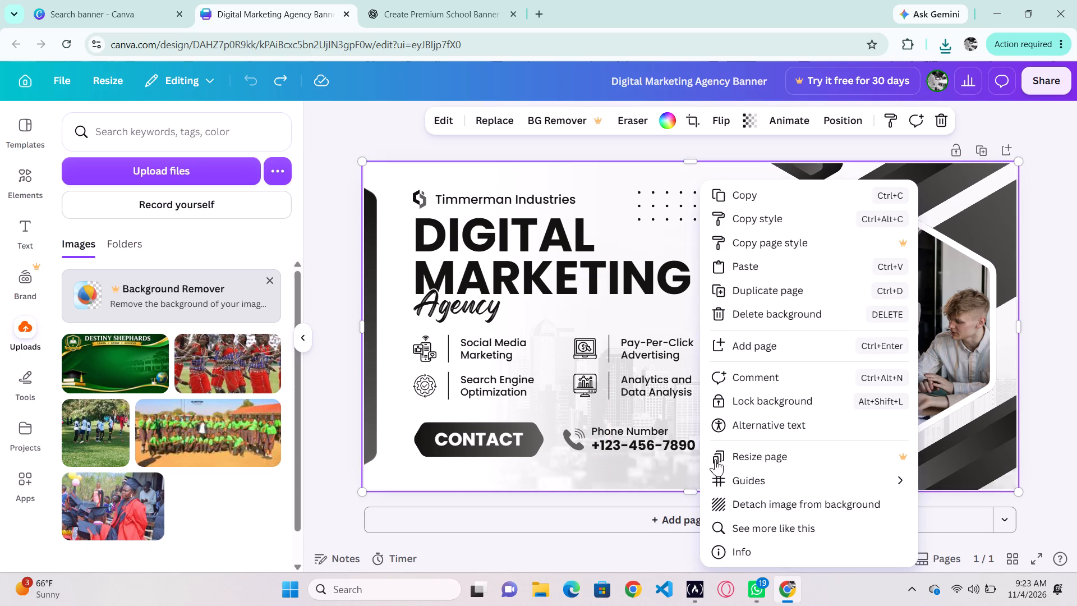
left_click(770, 498)
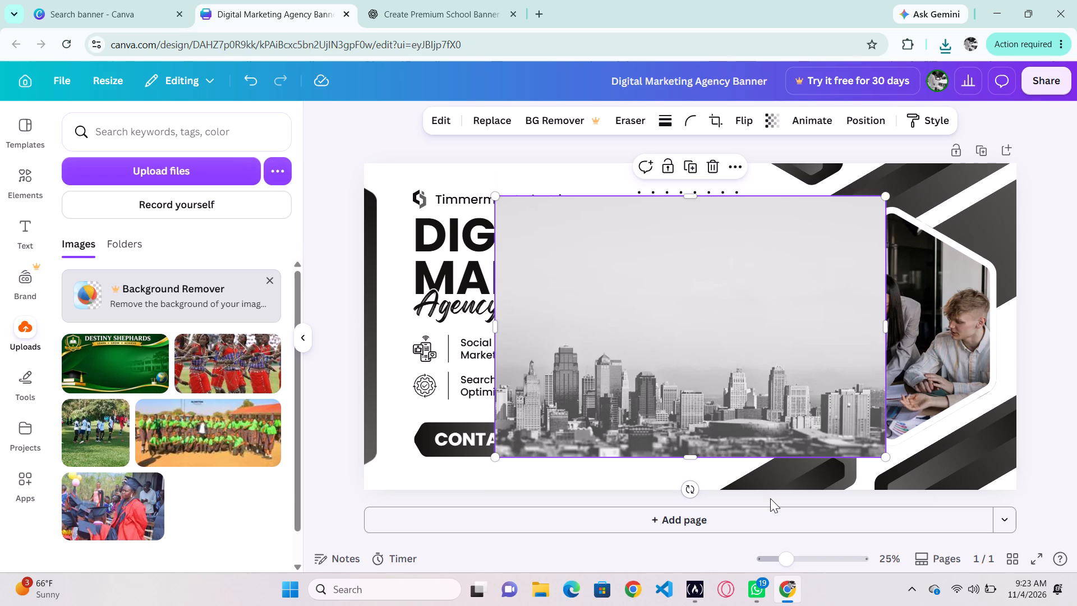
key("Delete")
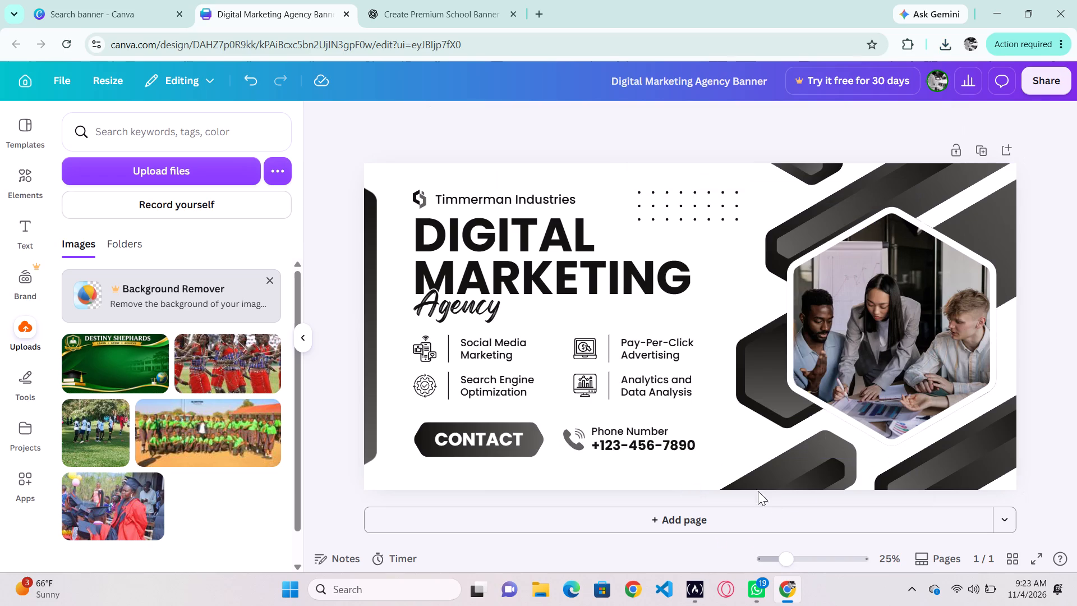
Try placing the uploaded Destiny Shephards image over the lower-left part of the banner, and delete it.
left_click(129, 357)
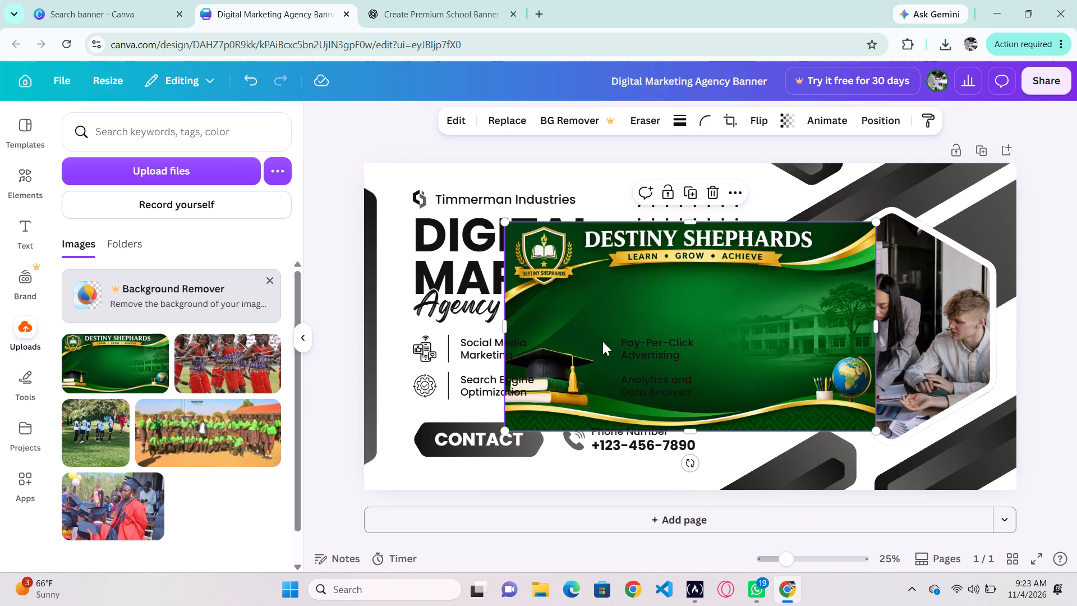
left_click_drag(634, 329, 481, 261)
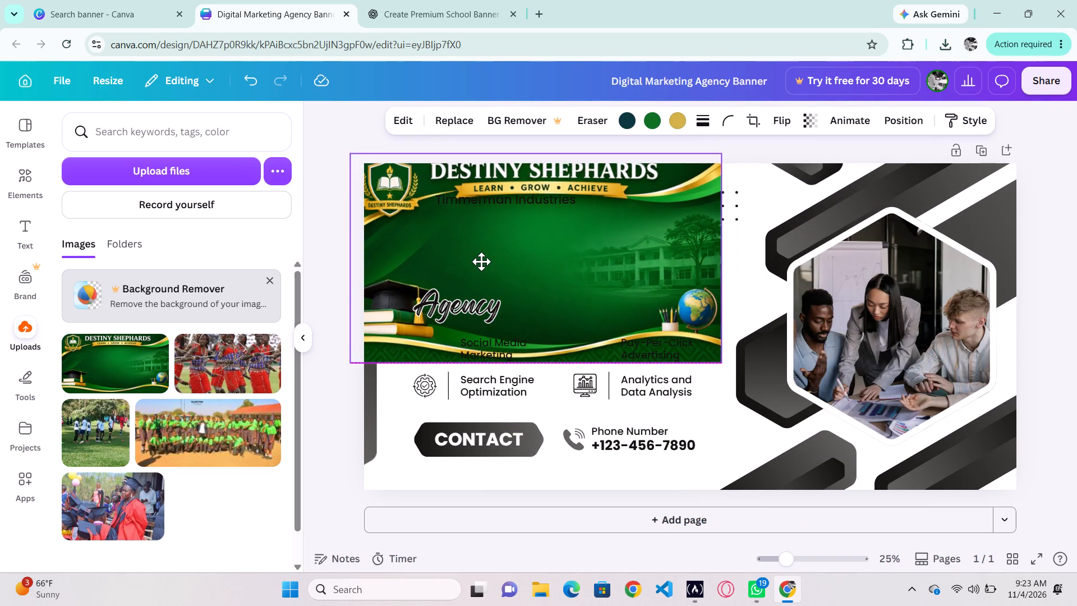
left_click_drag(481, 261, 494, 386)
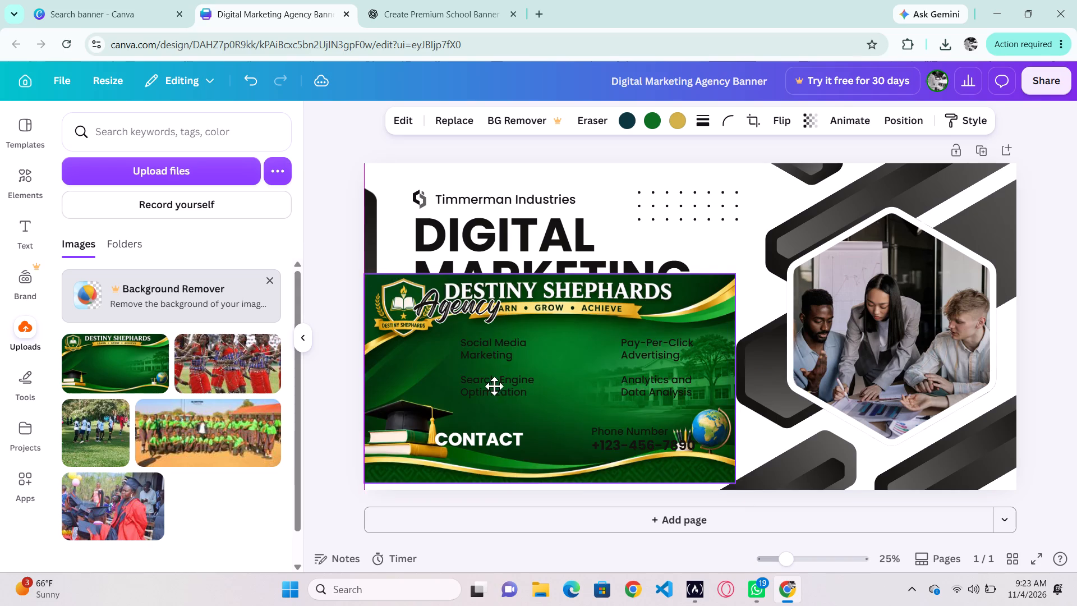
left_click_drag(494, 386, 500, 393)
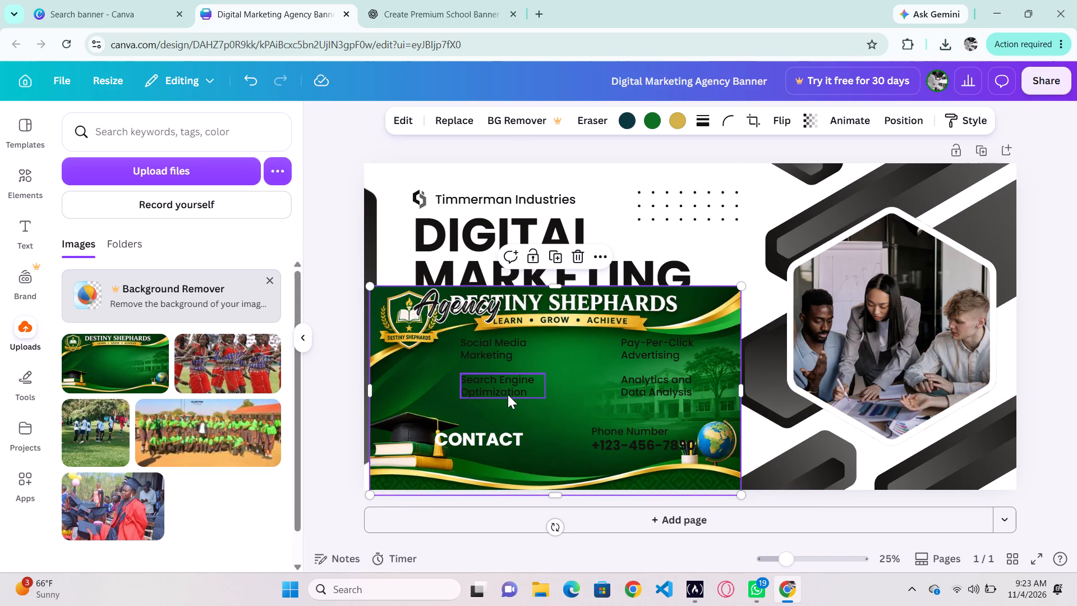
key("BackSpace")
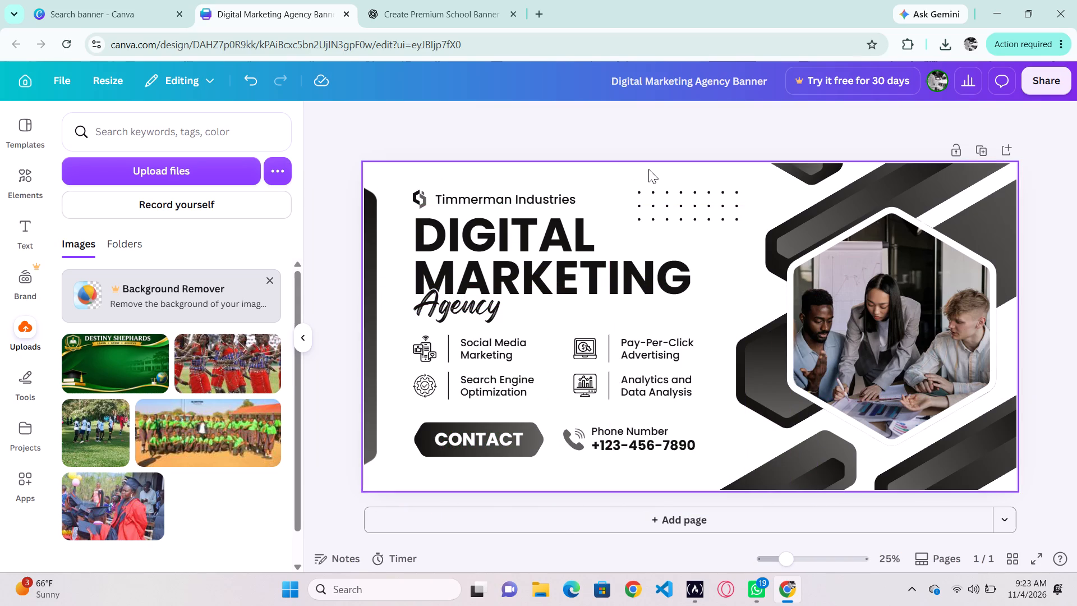
Examine the layer order and arrangement options for the page background and the white gradient panel.
left_click(648, 169)
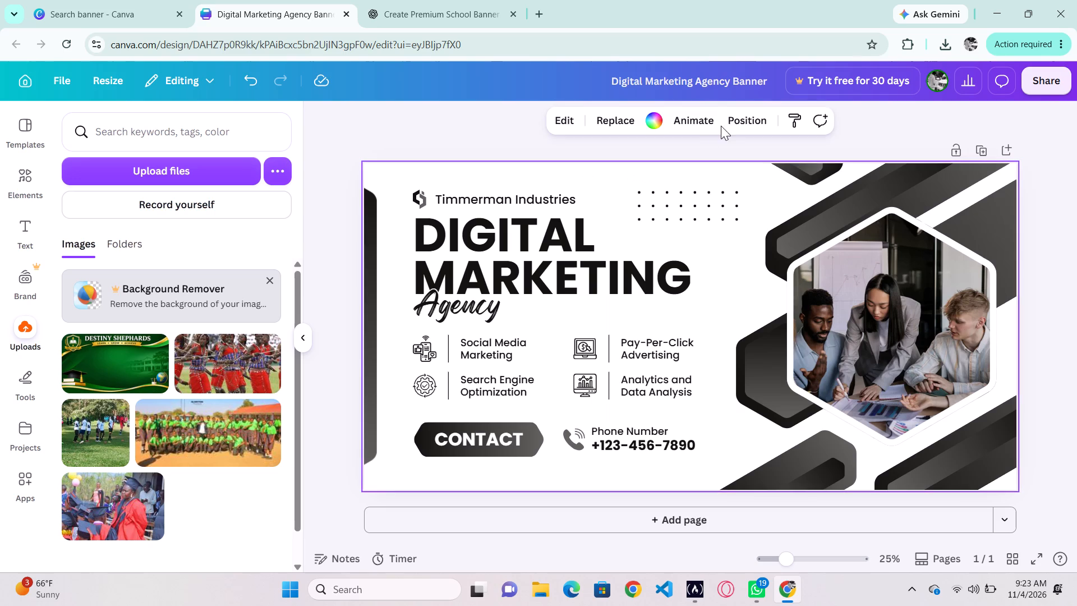
left_click(742, 118)
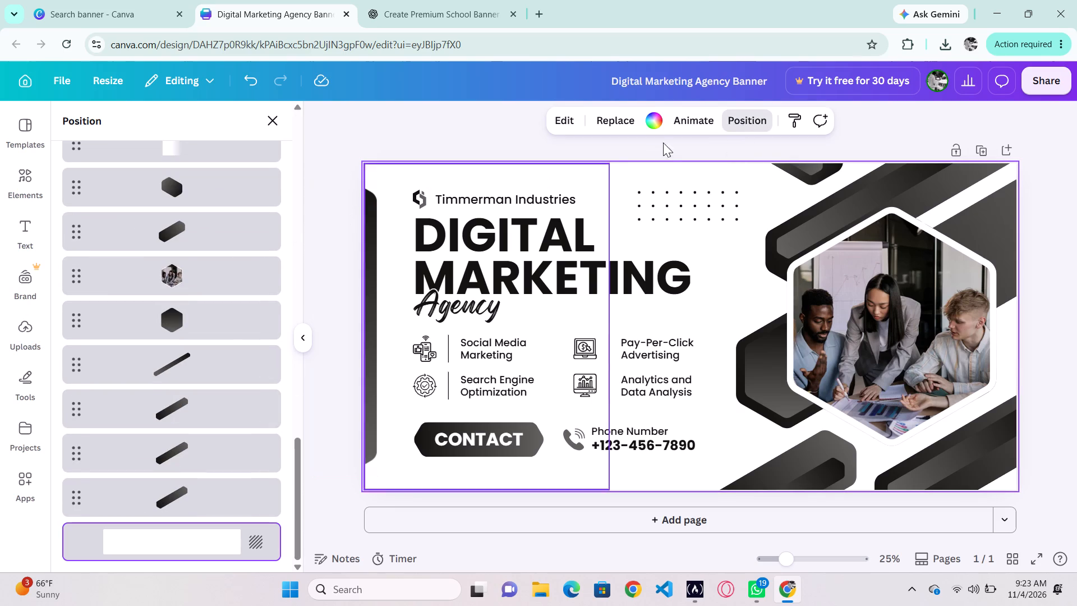
scroll(120, 246, "up", 4)
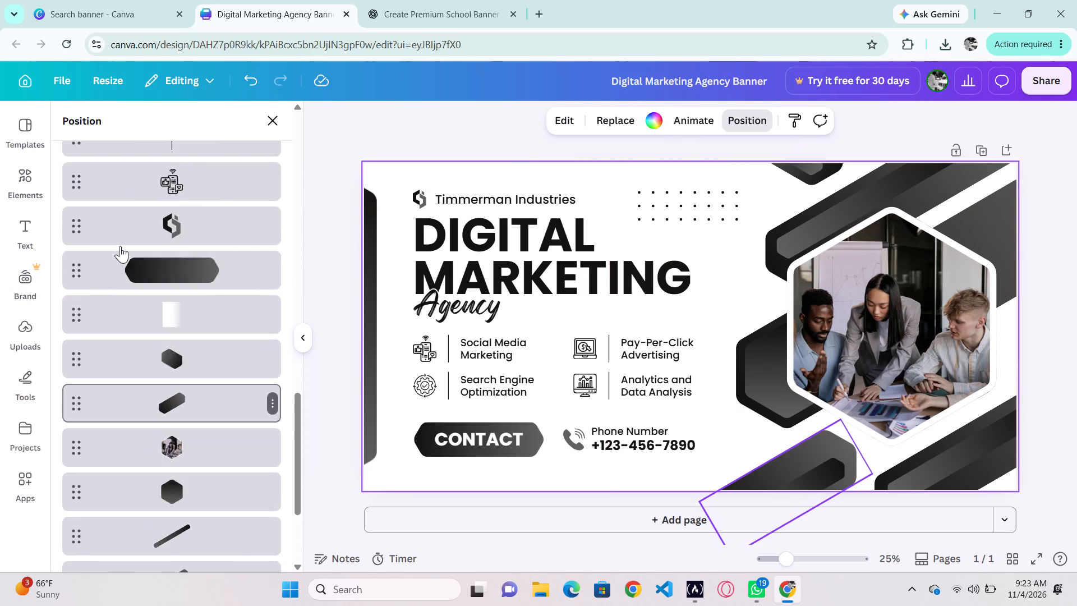
scroll(120, 246, "up", 20)
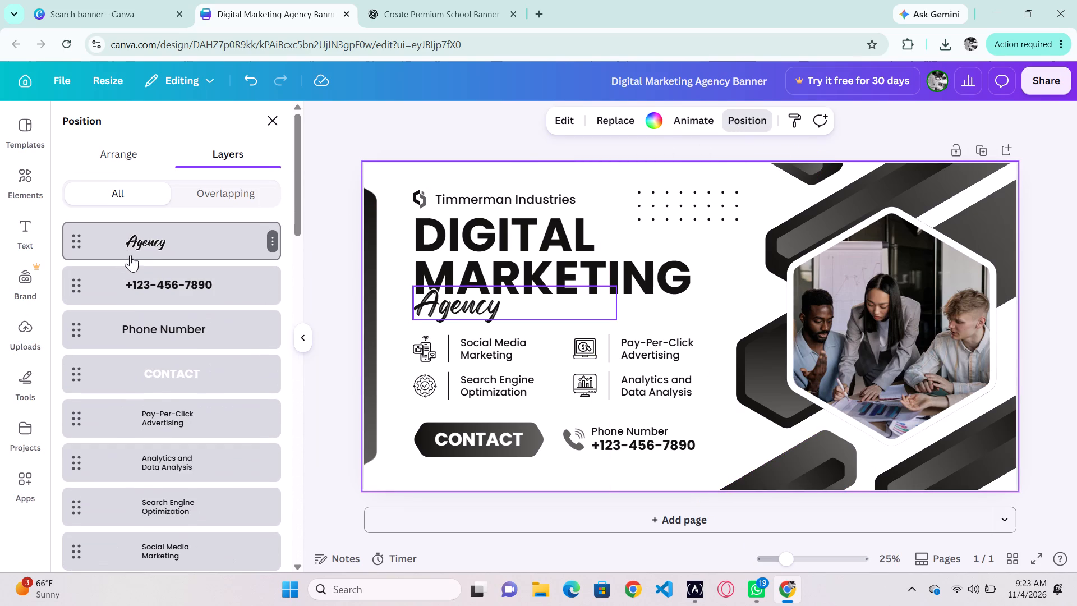
left_click(129, 158)
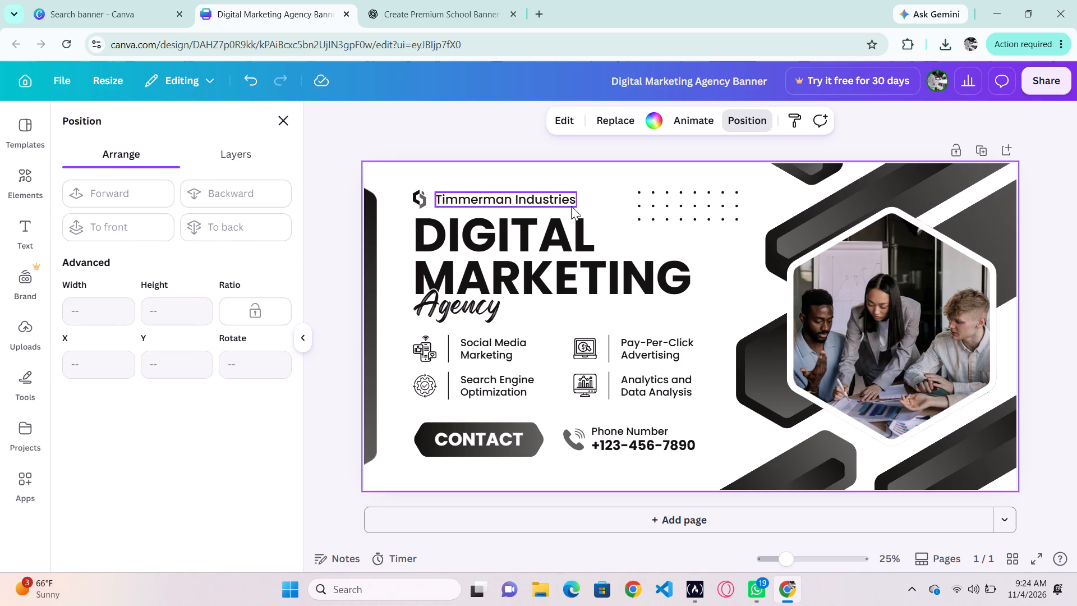
left_click_drag(657, 171, 687, 223)
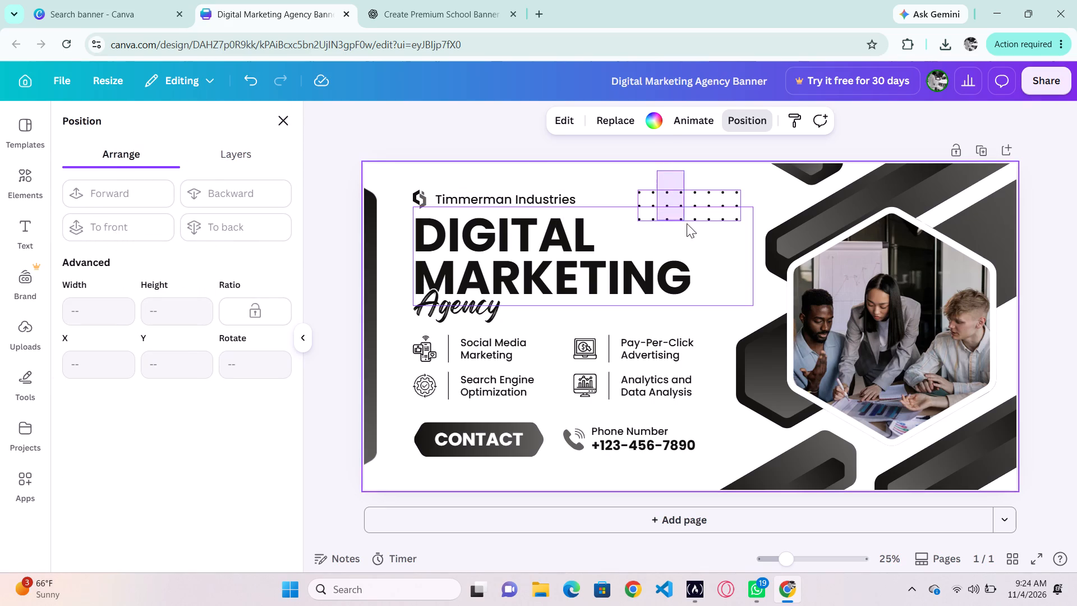
left_click_drag(687, 223, 688, 226)
left_click(537, 178)
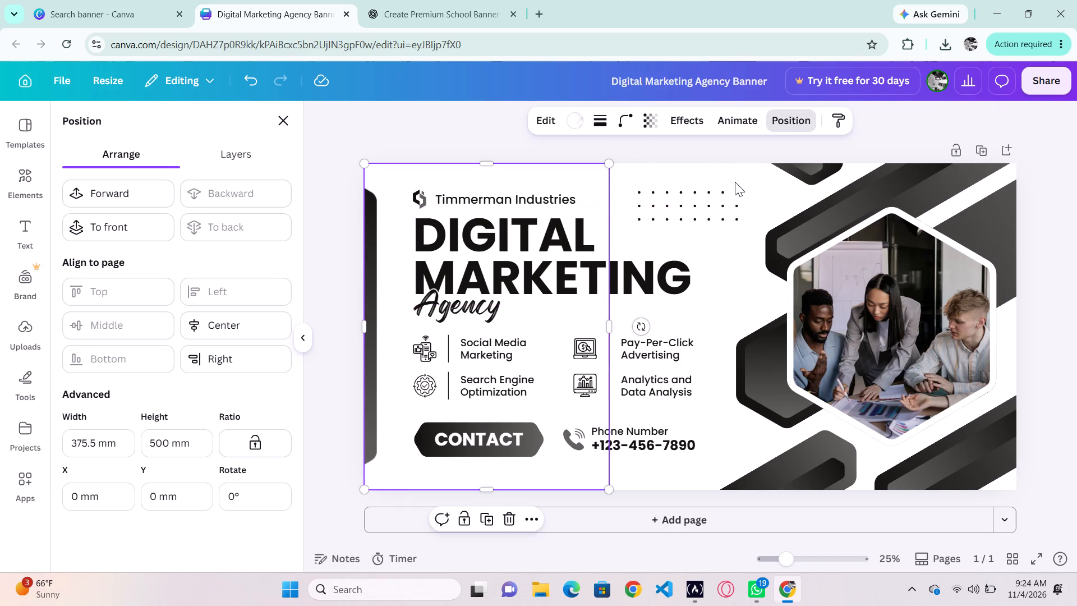
left_click(735, 182)
left_click_drag(735, 182, 751, 221)
left_click(761, 187)
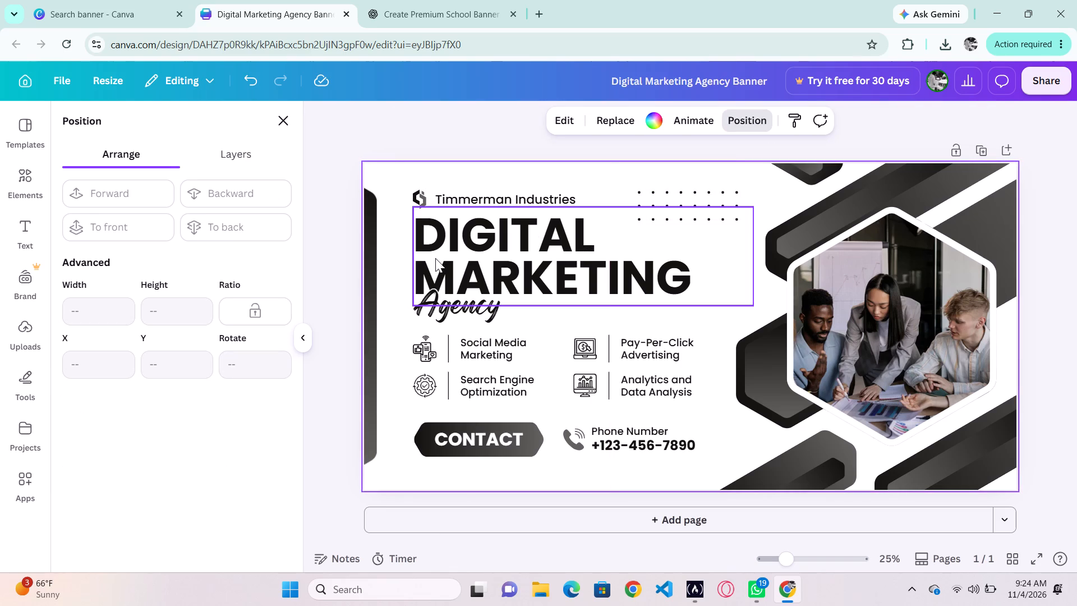
Move the DIGITAL MARKETING heading to about X 158, Y 114 mm and the white gradient panel to about X 149, Y 142 mm.
left_click_drag(440, 259, 494, 291)
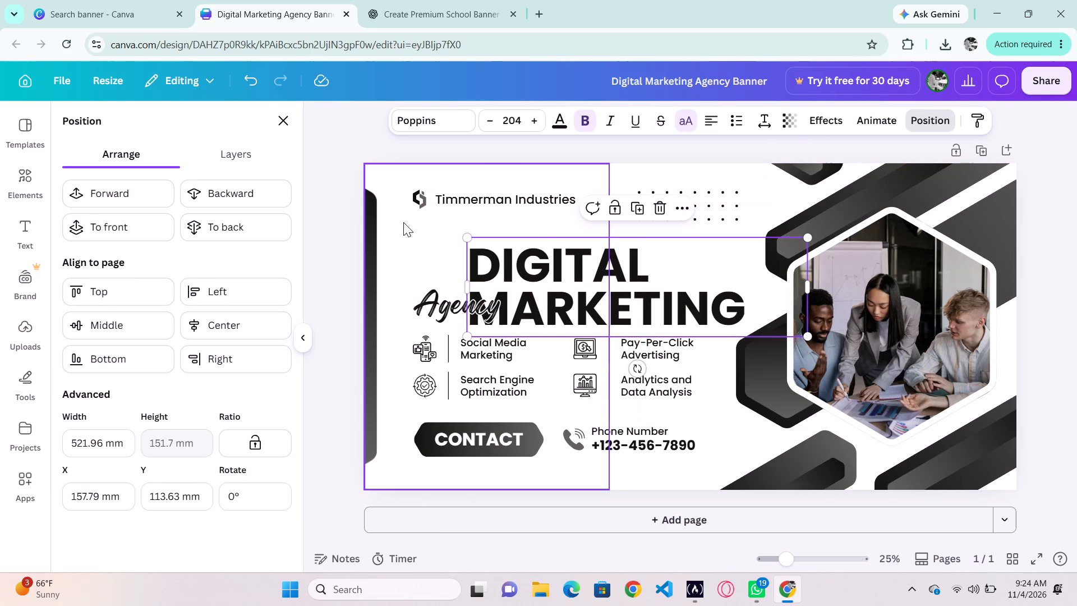
left_click_drag(403, 222, 501, 314)
Move the dotted pattern onto the edge of the hexagonal photo, at about X 576 mm, Y 166 mm.
left_click_drag(397, 194, 473, 233)
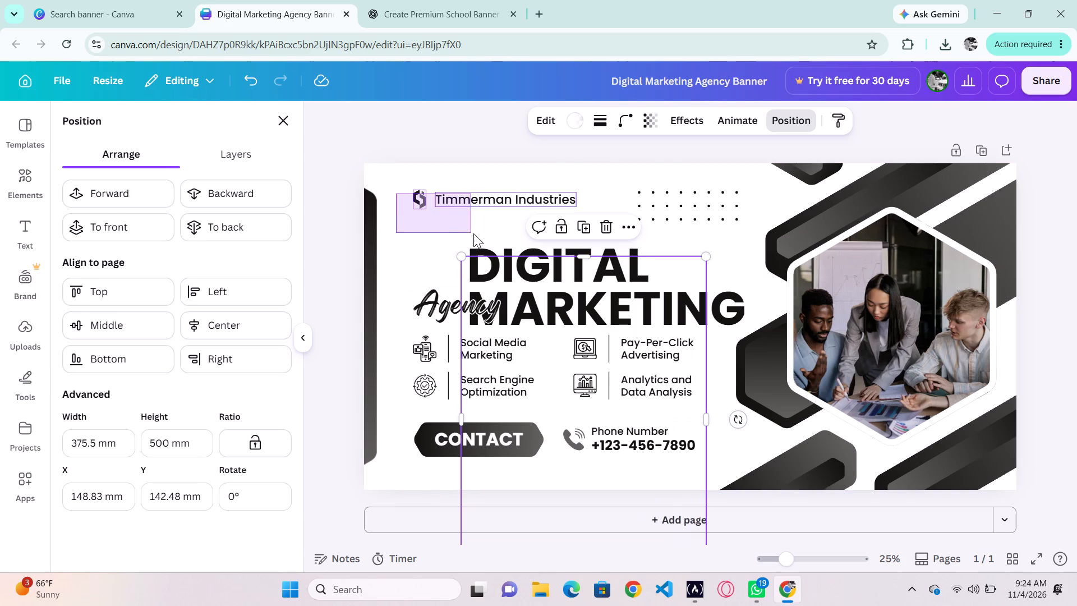
left_click_drag(473, 233, 485, 240)
left_click(670, 206)
left_click_drag(682, 205, 784, 287)
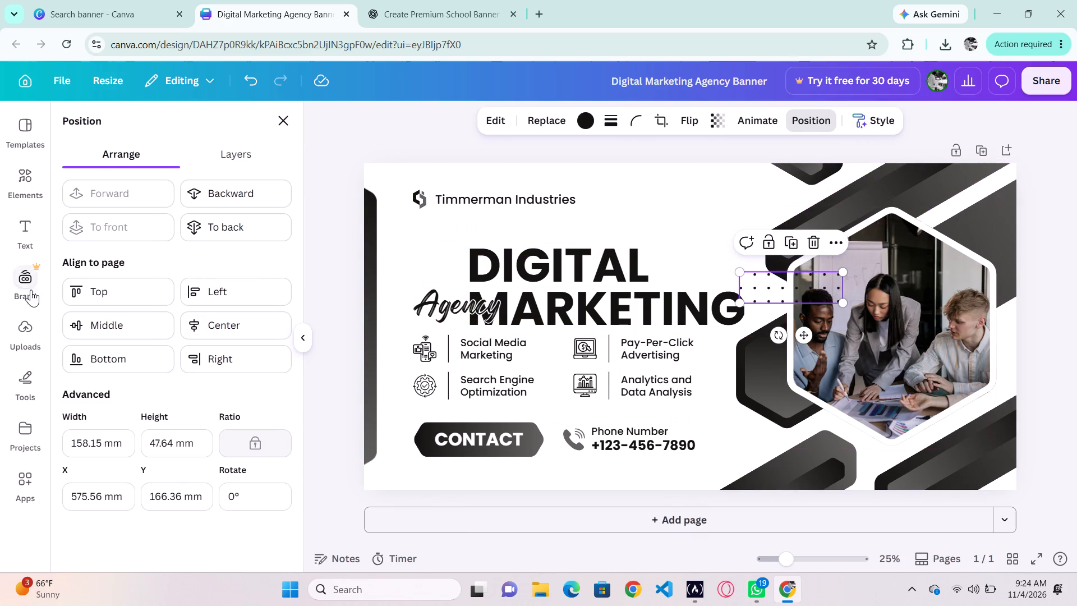
Add the uploaded Destiny Shephards image to the banner and enlarge it from the page's upper-left corner to about 978 mm wide.
left_click(22, 329)
left_click(75, 361)
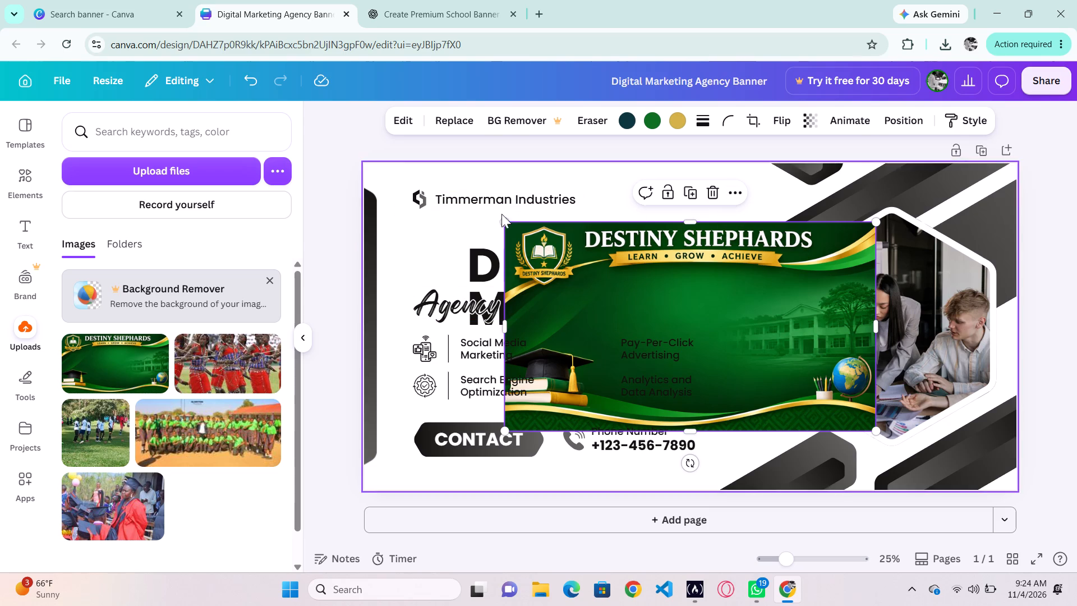
left_click_drag(504, 223, 363, 196)
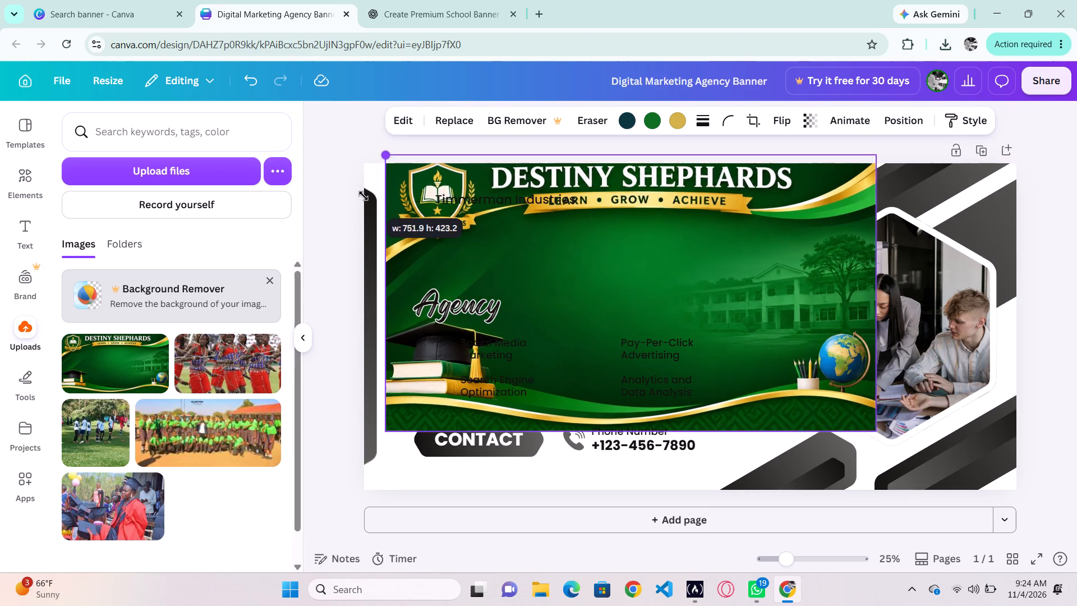
left_click_drag(363, 196, 349, 203)
left_click_drag(514, 243, 491, 258)
left_click_drag(849, 446, 975, 470)
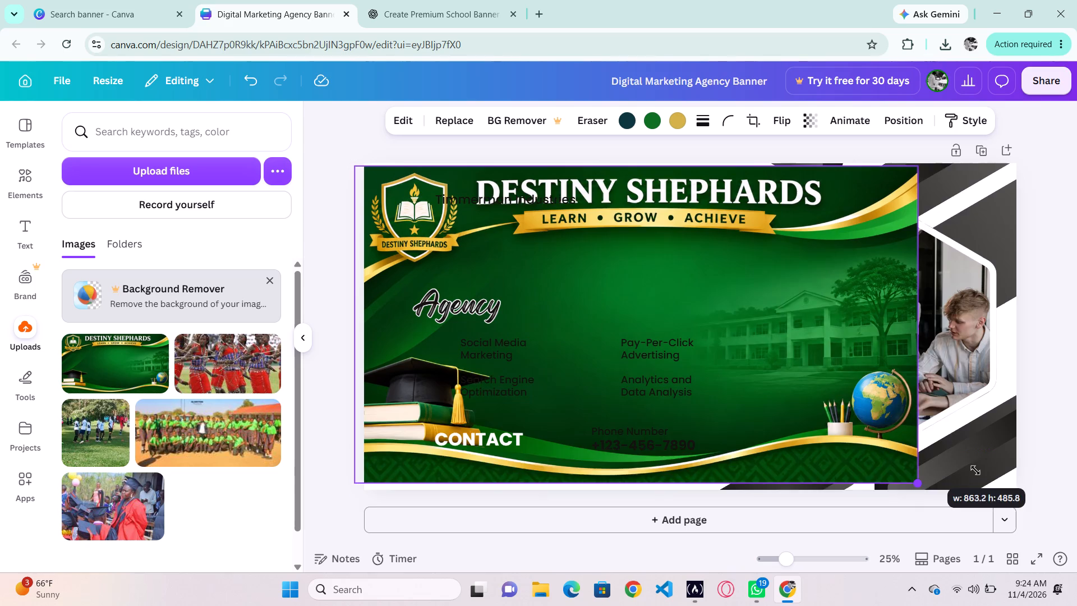
left_click_drag(975, 470, 1030, 479)
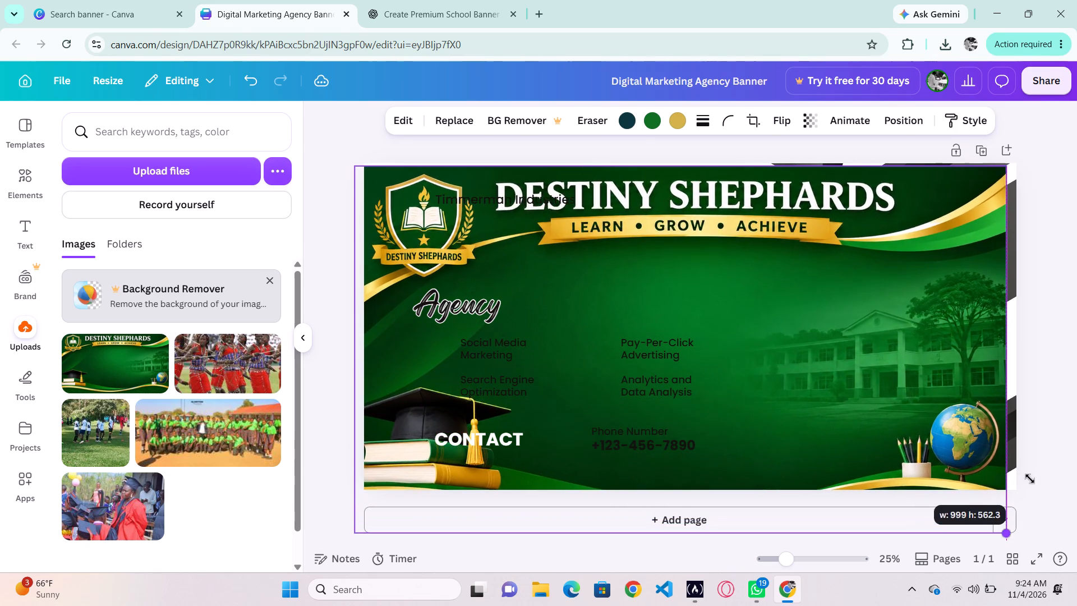
left_click_drag(1030, 479, 1033, 448)
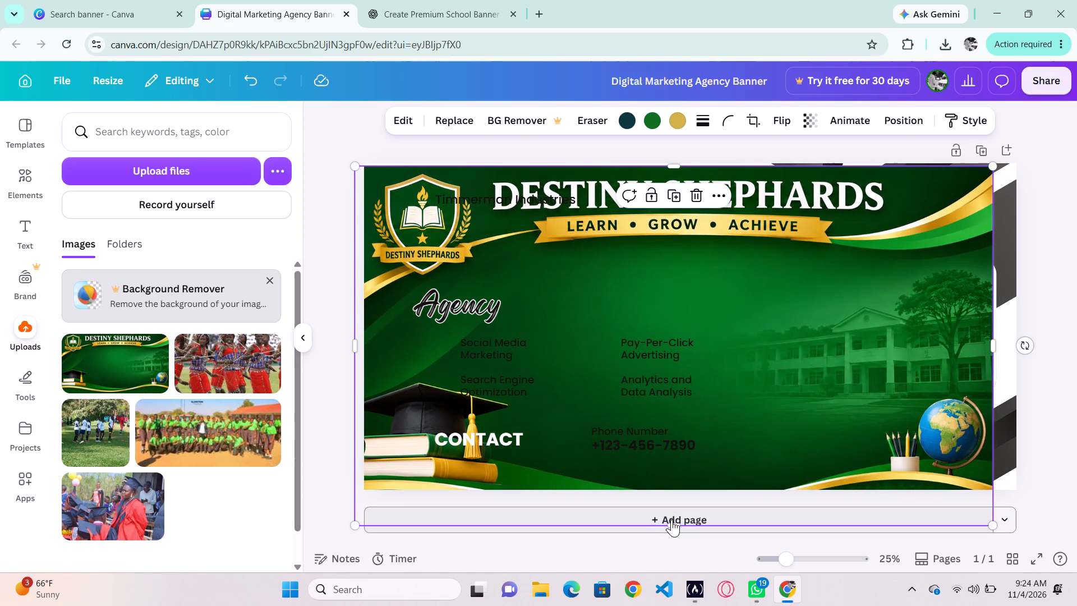
Adjust the bottom, right and top edges of the Destiny Shephards image to cover the page, about 1014 mm by 500 mm.
left_click_drag(673, 522, 679, 511)
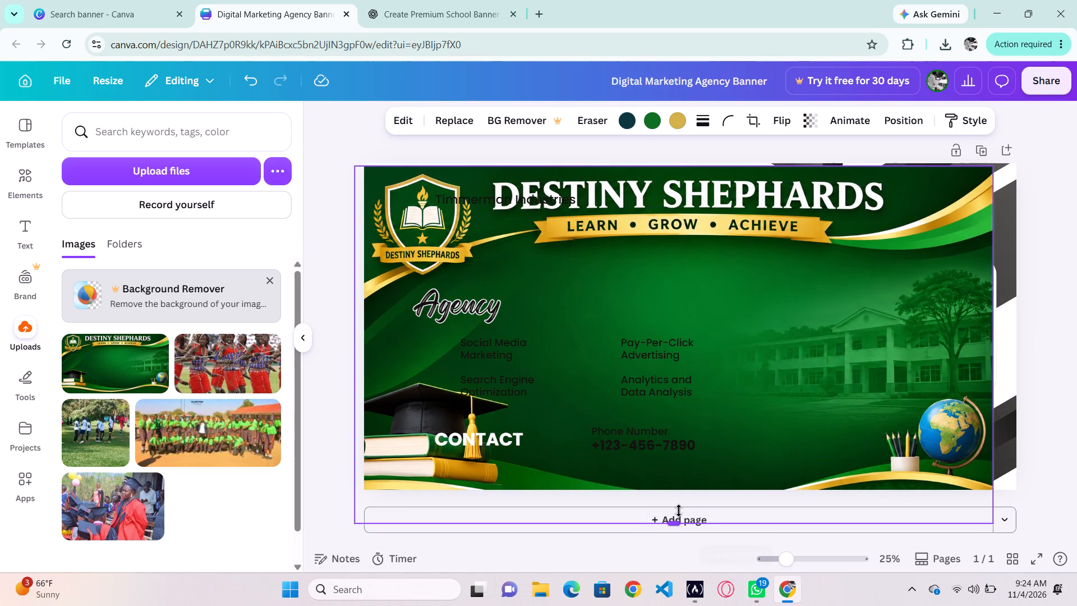
left_click_drag(679, 511, 683, 491)
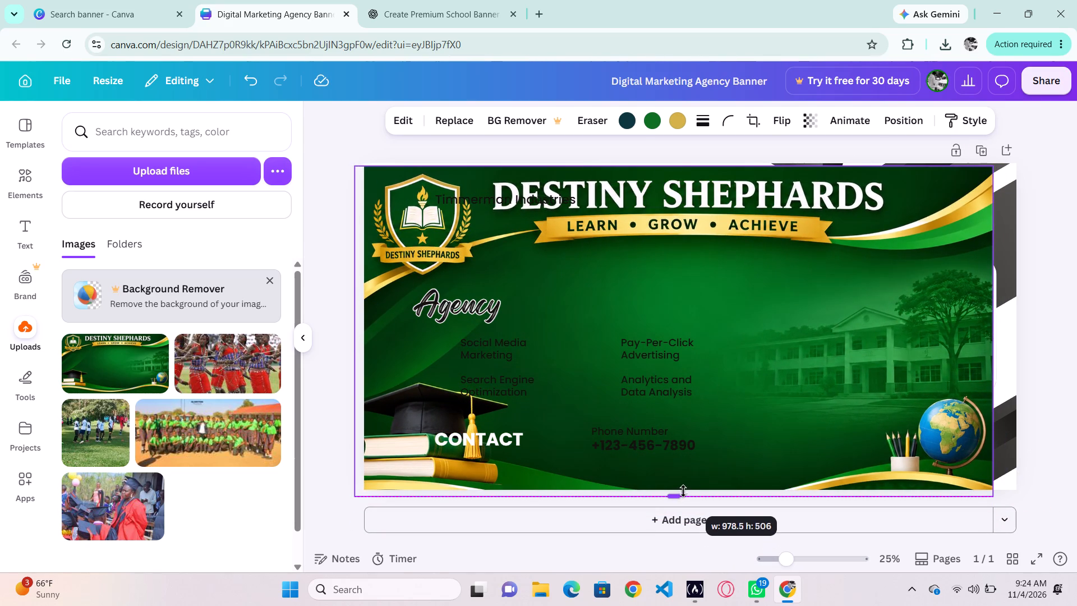
left_click_drag(683, 491, 687, 488)
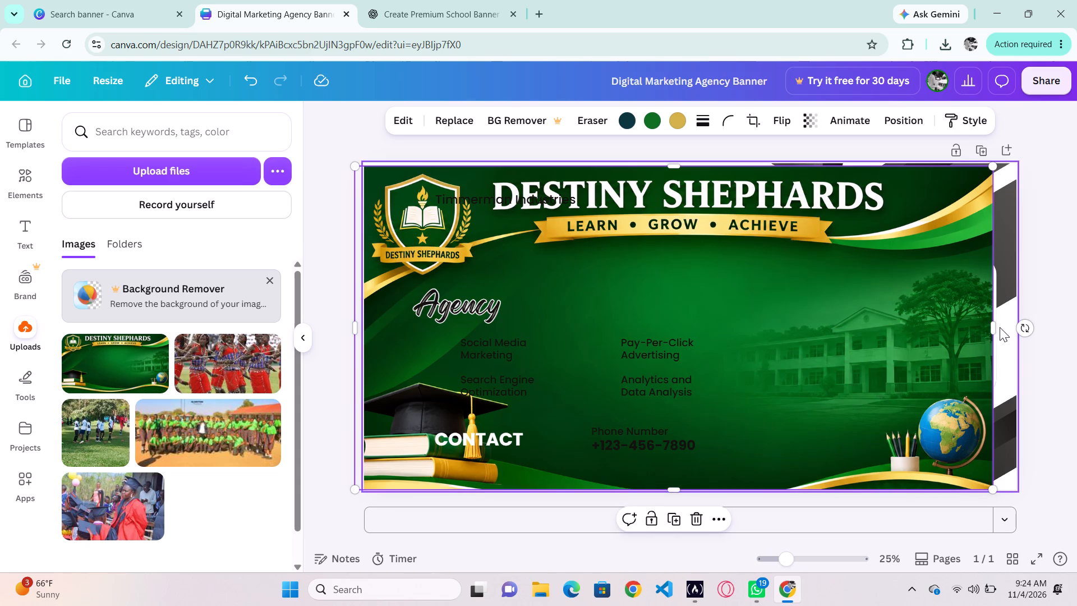
left_click_drag(994, 327, 1013, 324)
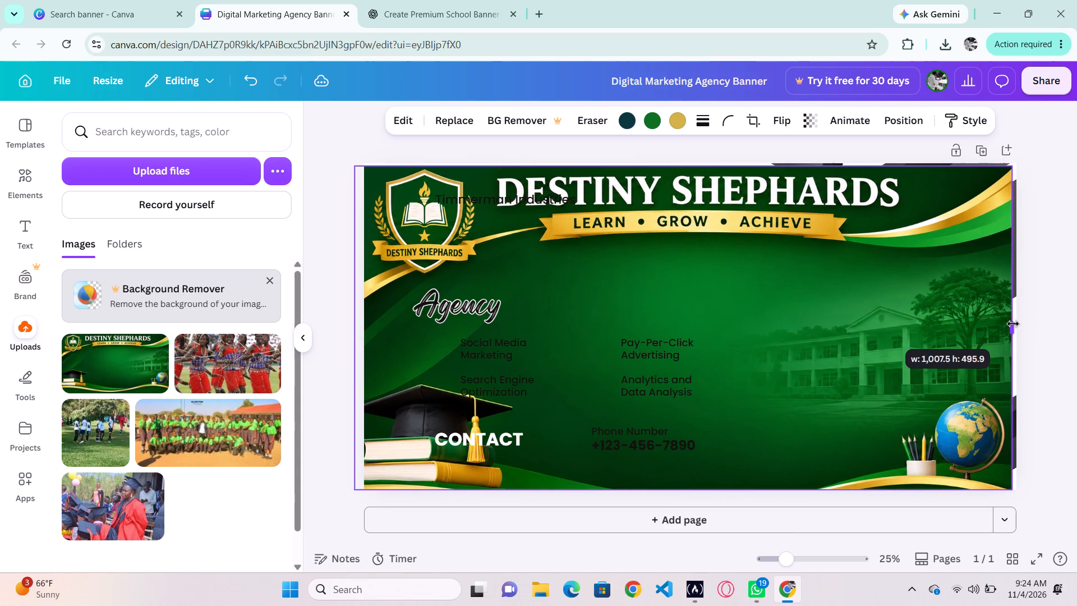
left_click_drag(1013, 324, 1014, 324)
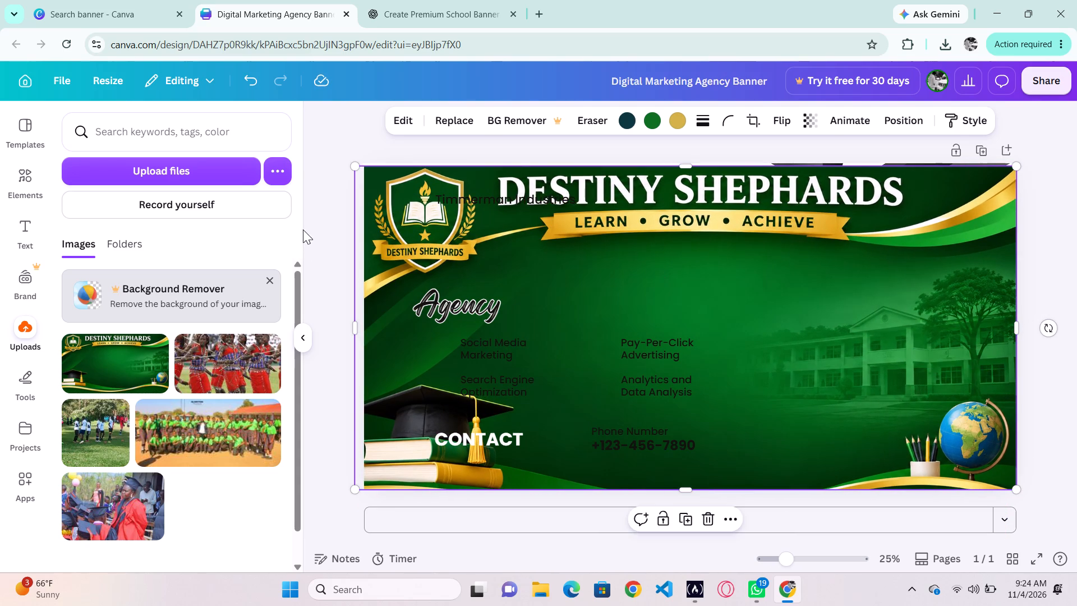
left_click(333, 231)
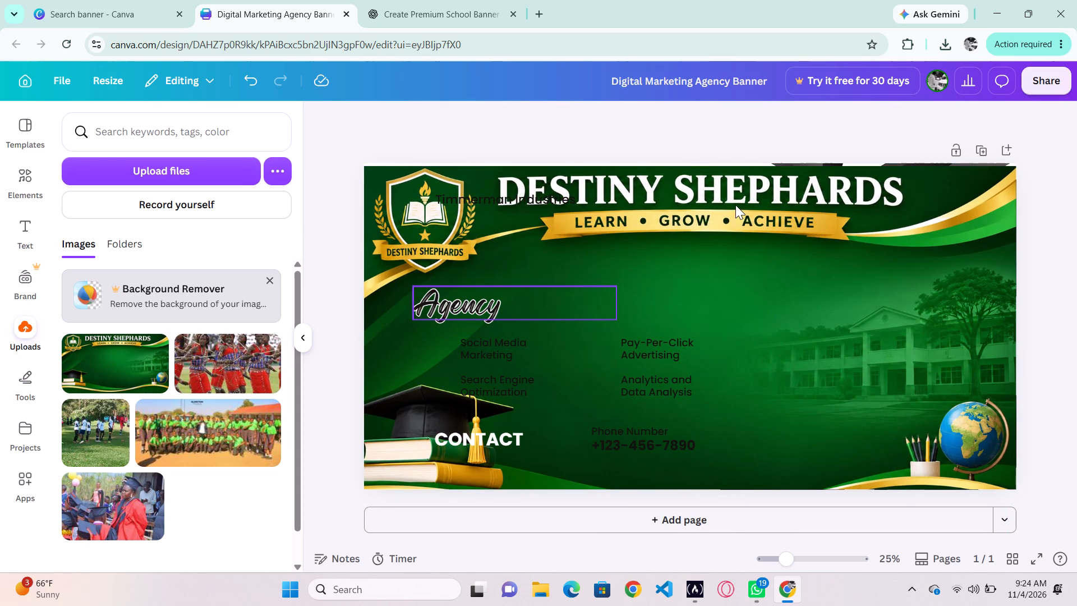
left_click(735, 209)
left_click_drag(685, 166, 683, 162)
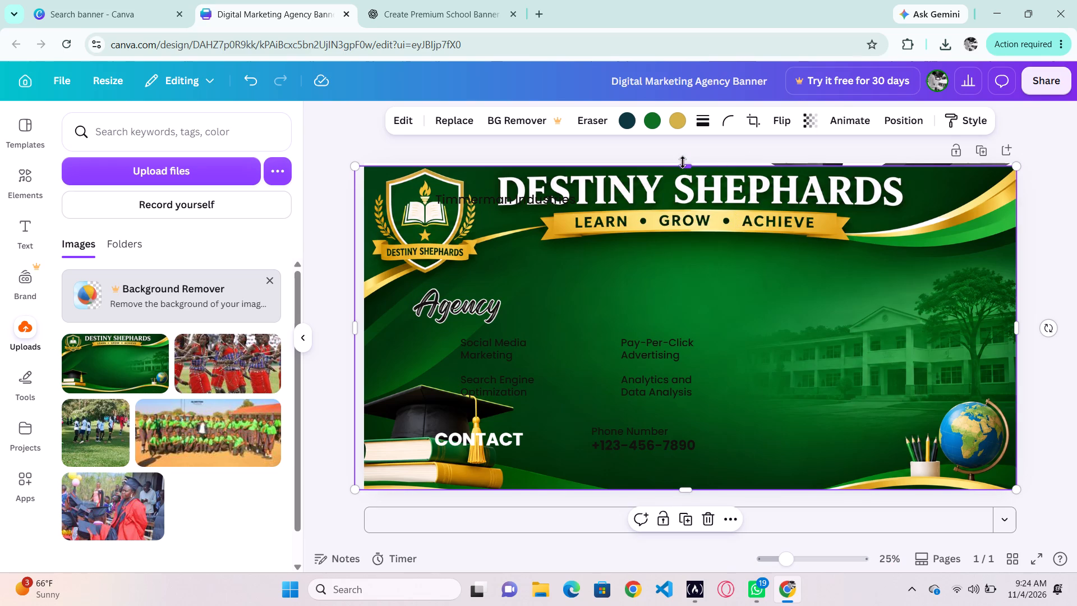
left_click_drag(683, 162, 682, 161)
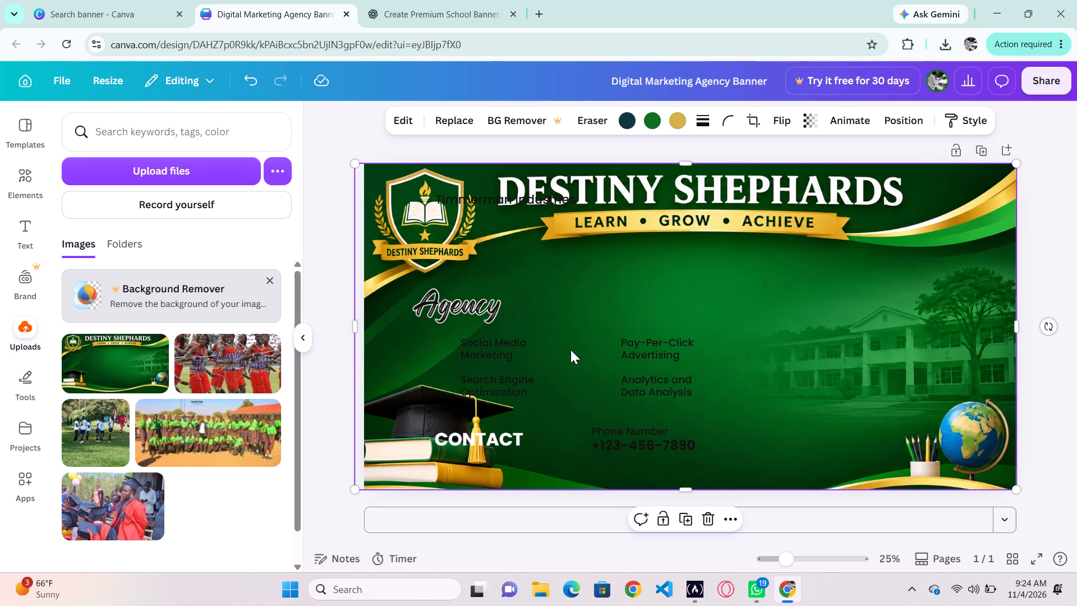
left_click(901, 126)
left_click(194, 195)
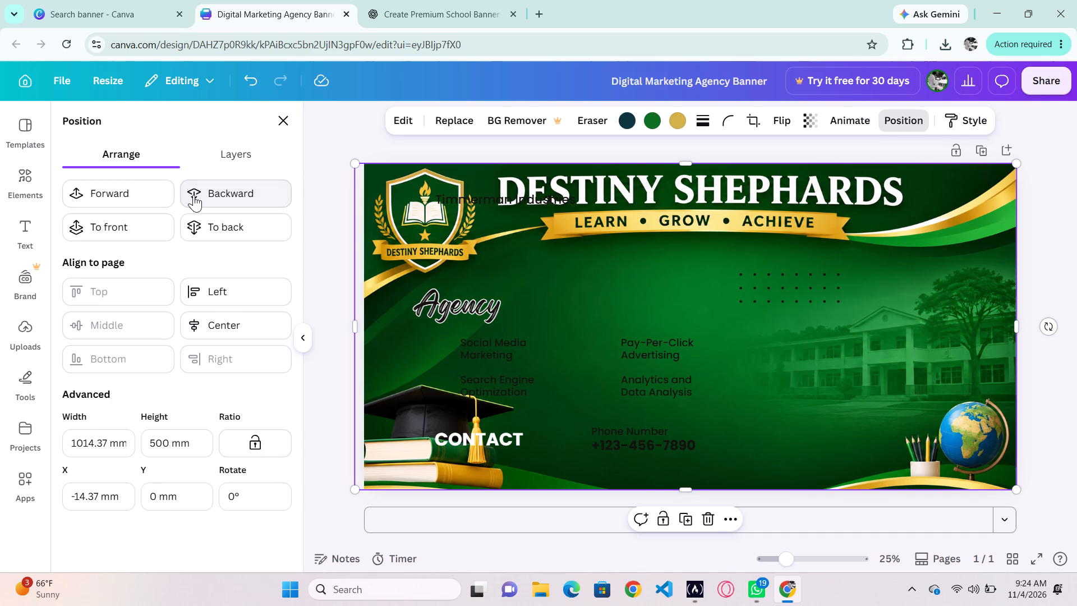
left_click(194, 195)
left_click(194, 195)
left_click(194, 195)
left_click(194, 195)
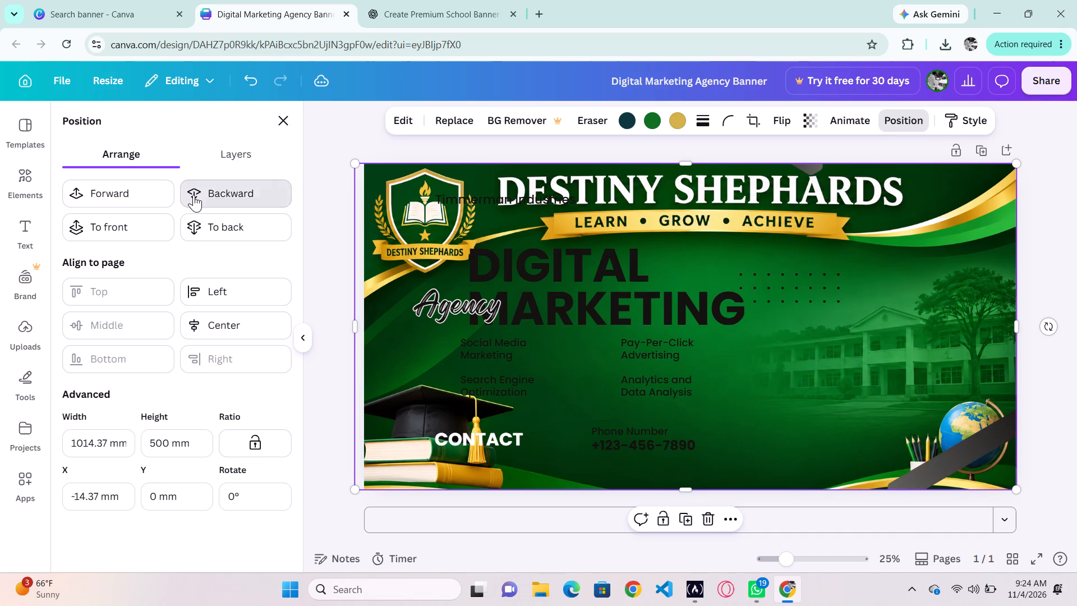
triple_click(194, 195)
left_click(194, 195)
left_click(194, 195)
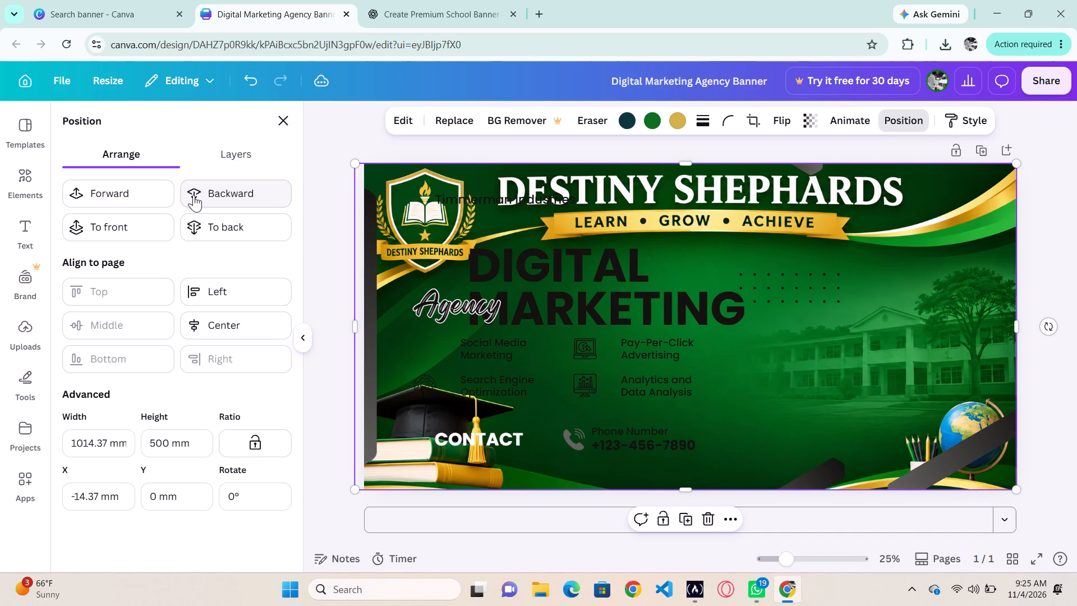
left_click(194, 195)
triple_click(194, 195)
triple_click(194, 195)
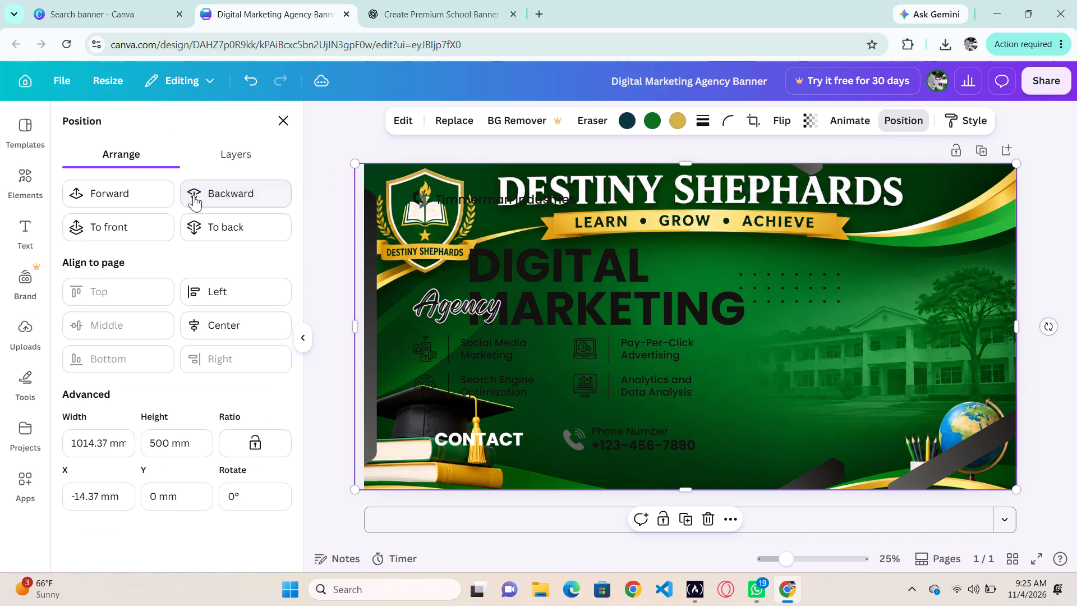
double_click(194, 195)
left_click(194, 195)
triple_click(194, 195)
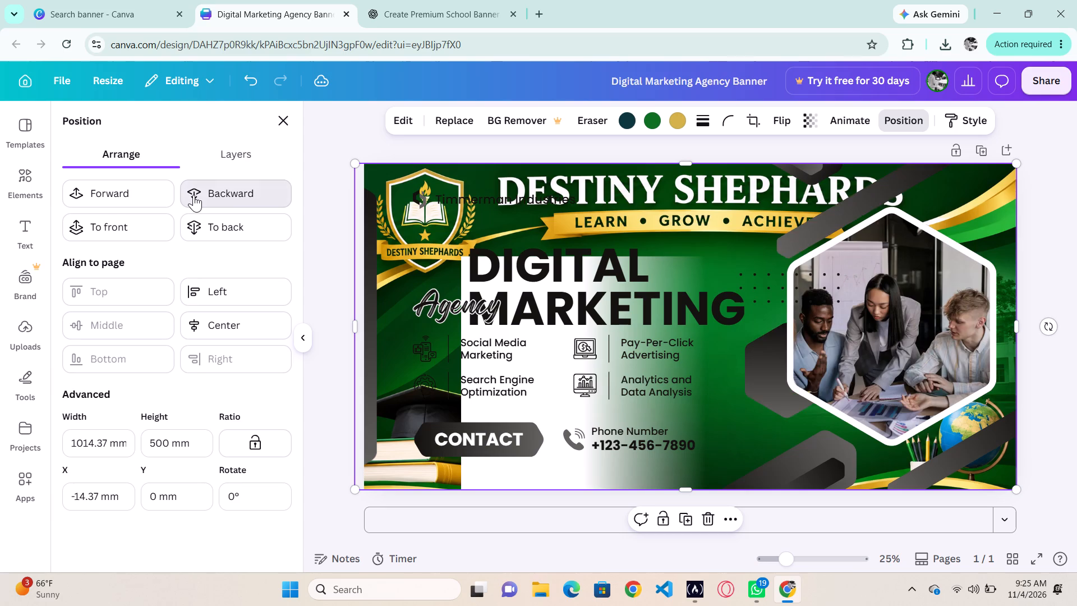
triple_click(194, 195)
triple_click(194, 195)
triple_click(194, 195)
triple_click(194, 195)
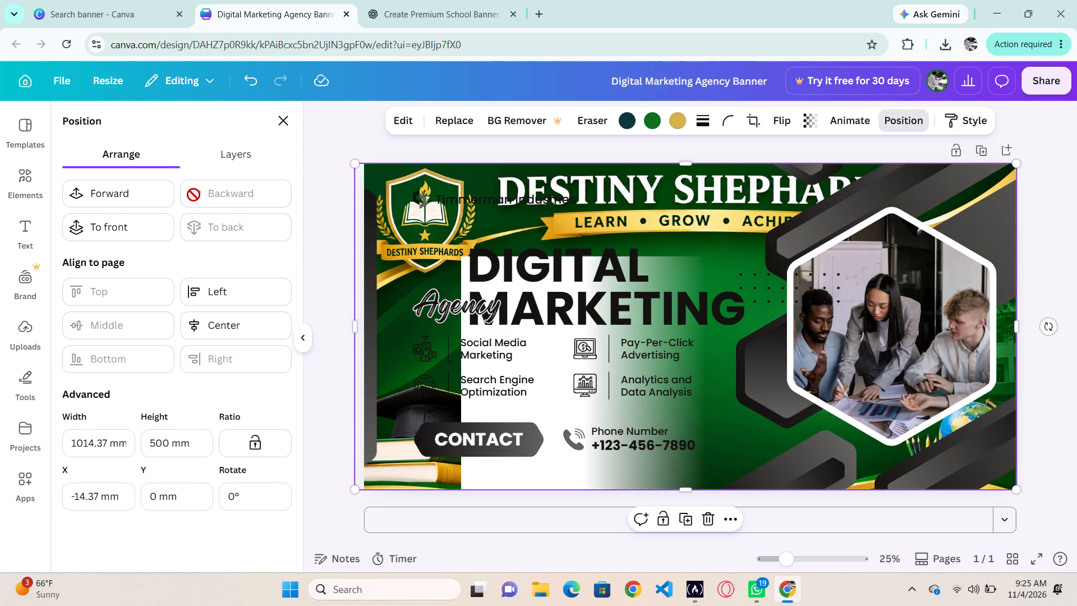
left_click(126, 201)
left_click(126, 201)
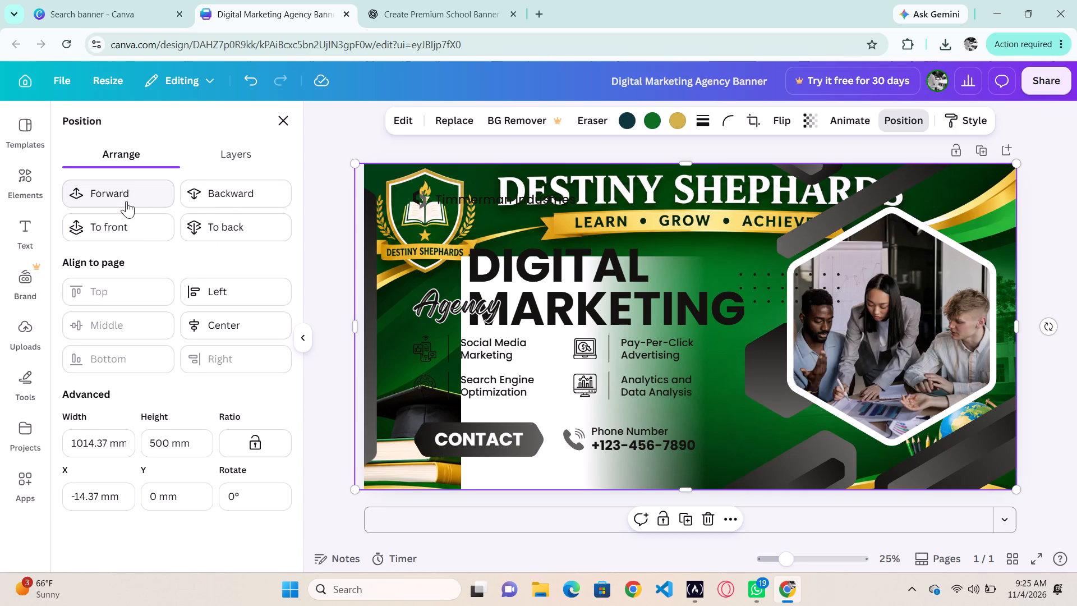
Delete the white gradient panel behind the services text.
left_click(568, 402)
key("Delete")
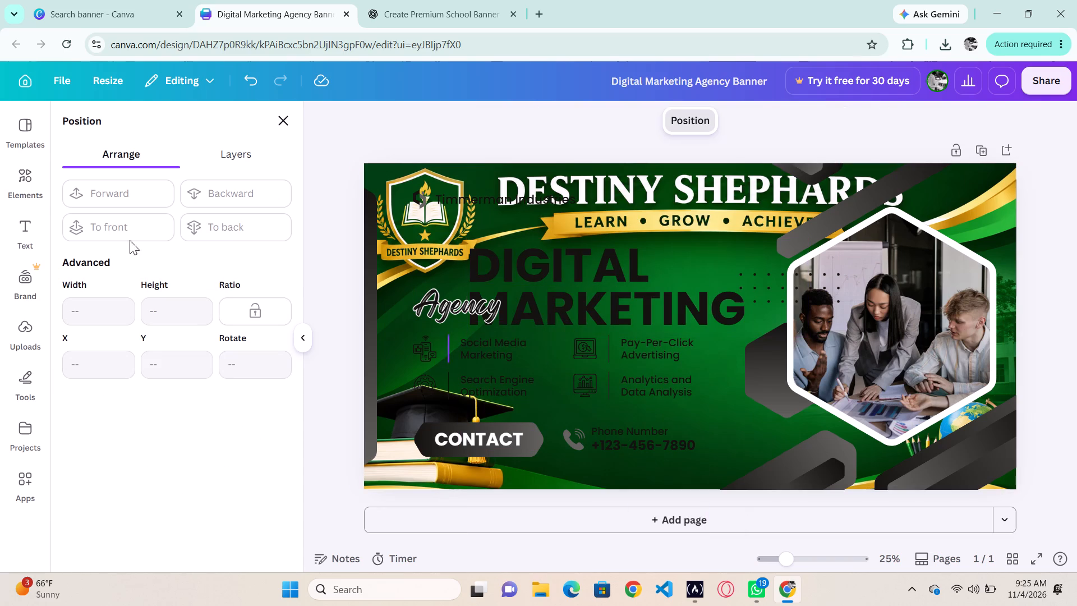
Send the Destiny Shephards image backward to the bottom of the layer order.
left_click(402, 184)
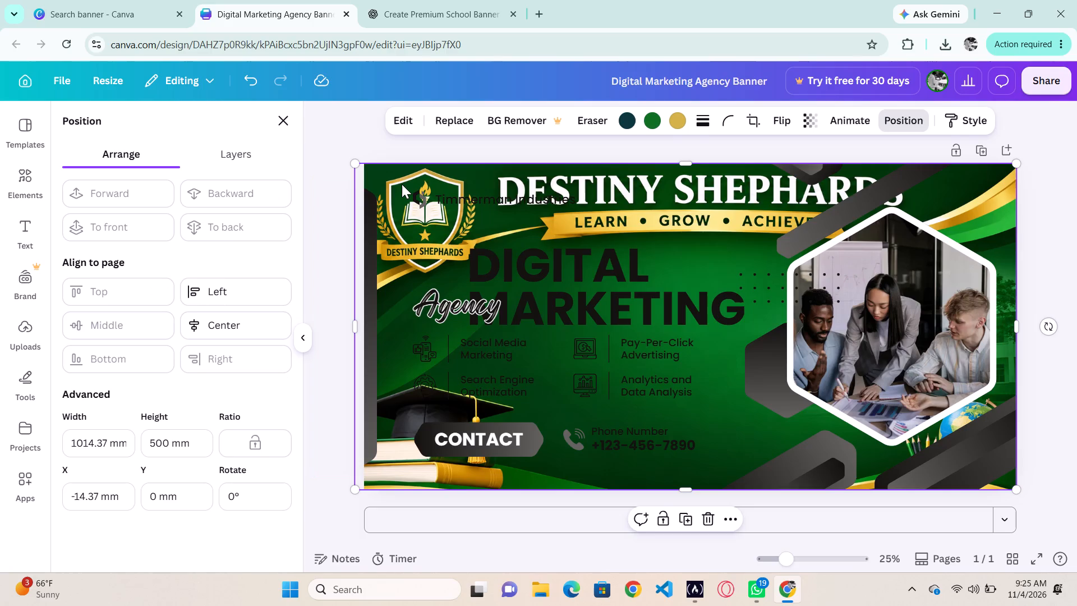
left_click(205, 196)
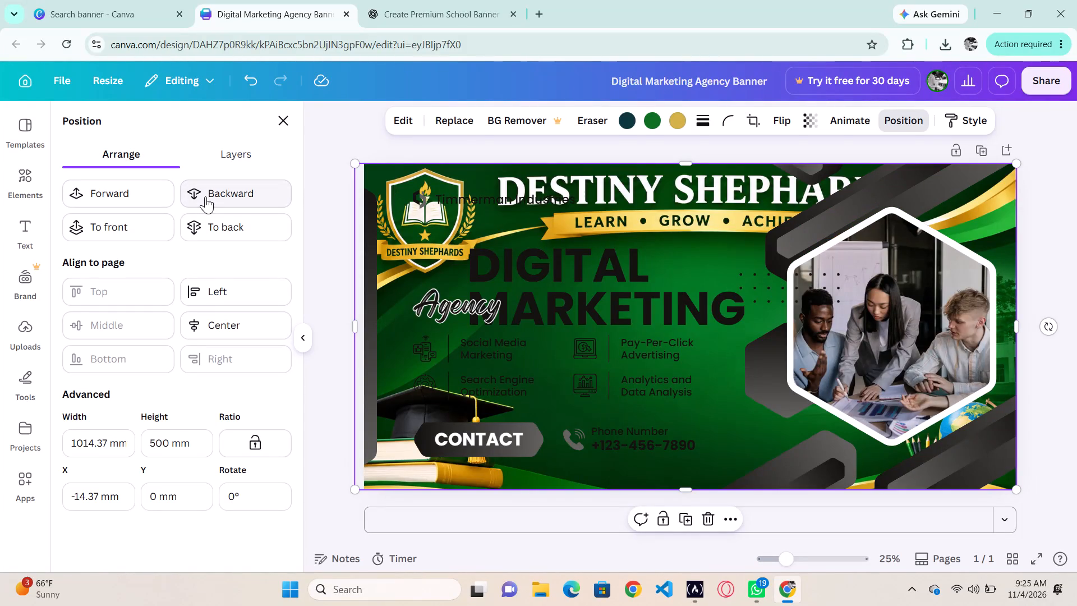
left_click(205, 196)
left_click(205, 196)
left_click(205, 196)
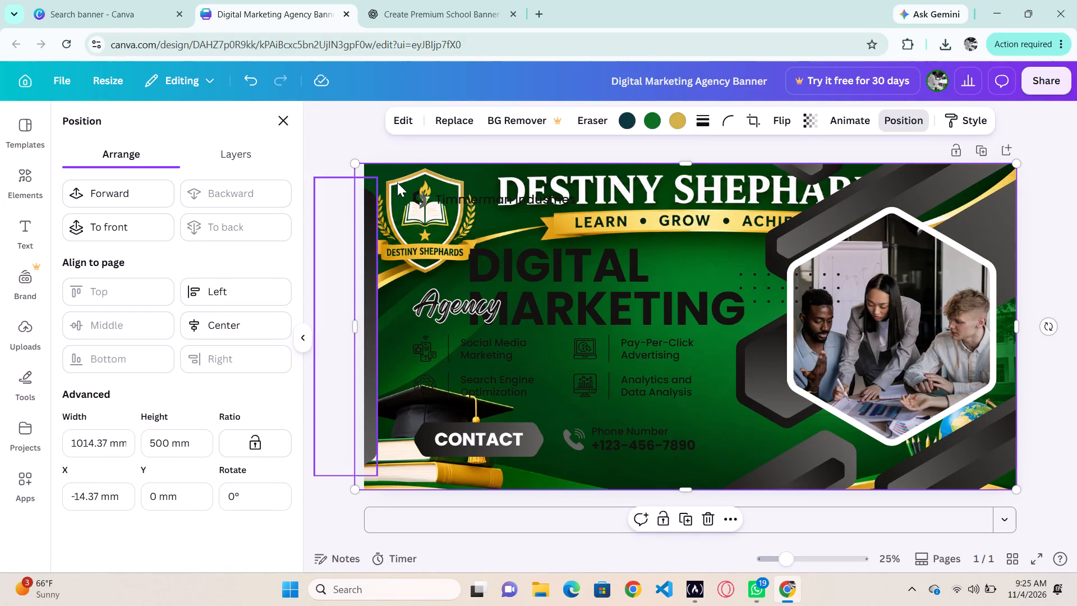
Delete the narrow and the wide dark diagonal bars crossing the DESTINY SHEPHARDS title above the hexagonal photo.
left_click(864, 198)
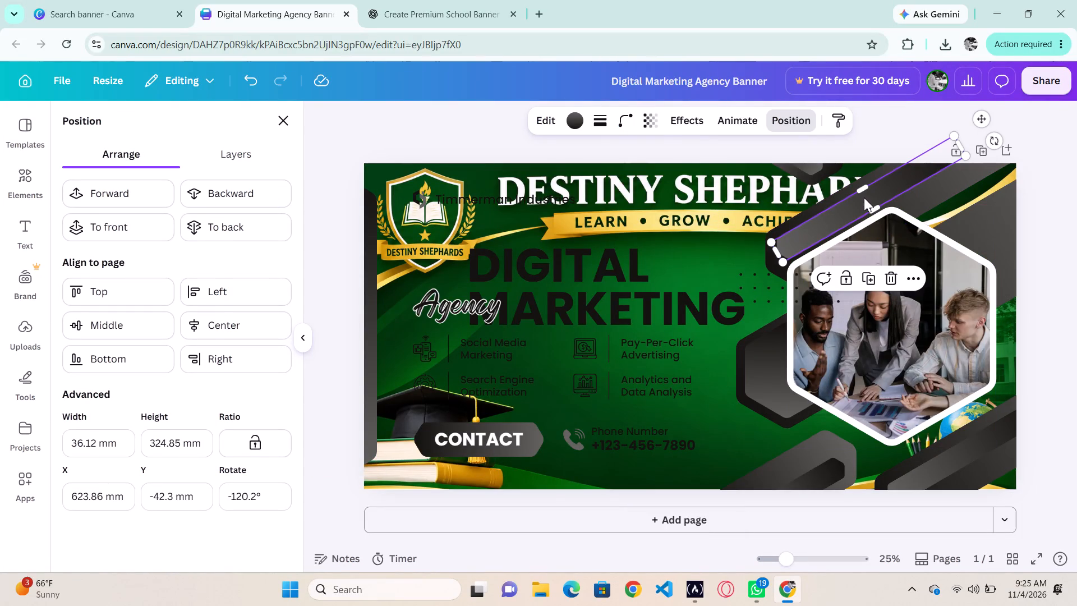
key("Delete")
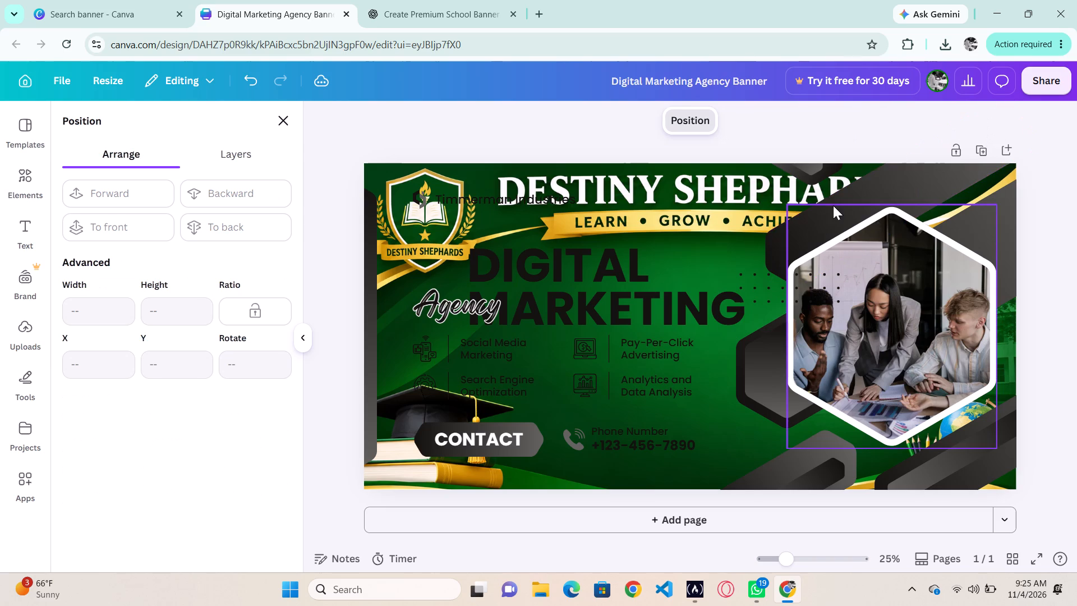
left_click(850, 184)
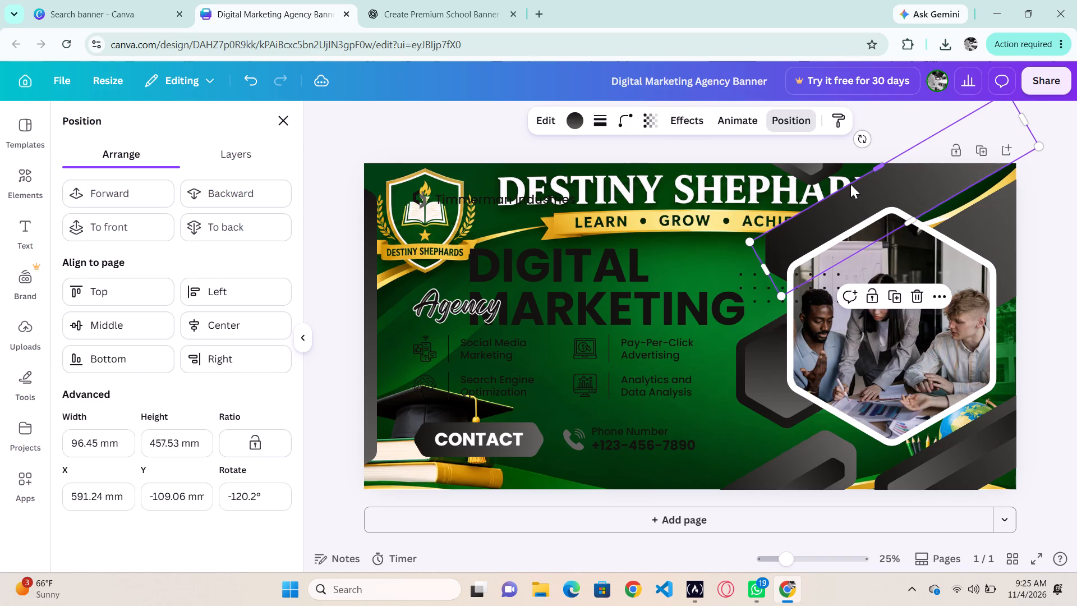
key("Delete")
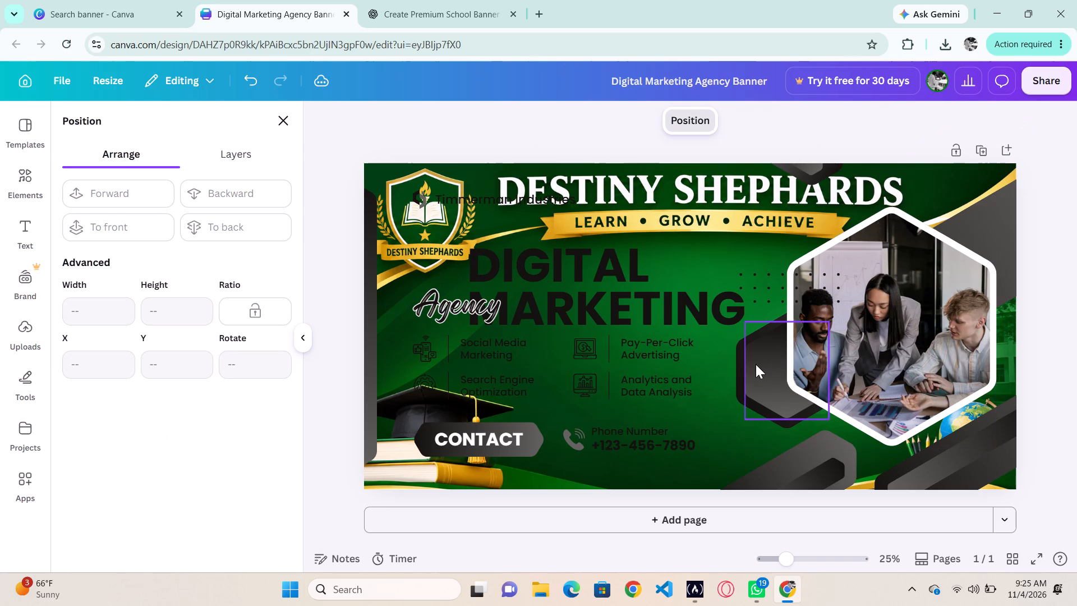
Delete the smaller gradient hexagon on top of the dark hexagon beside the photo.
left_click(753, 370)
key("Delete")
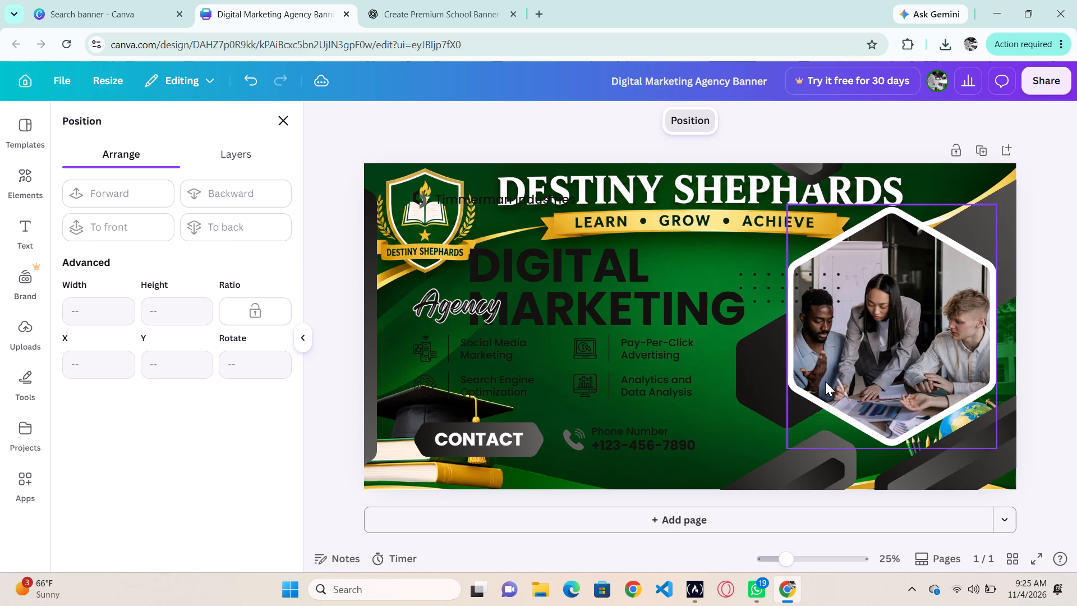
Delete the wide diagonal bar below the photo and the wide and narrow diagonal bars covering the globe in the page's lower-right corner.
left_click(812, 467)
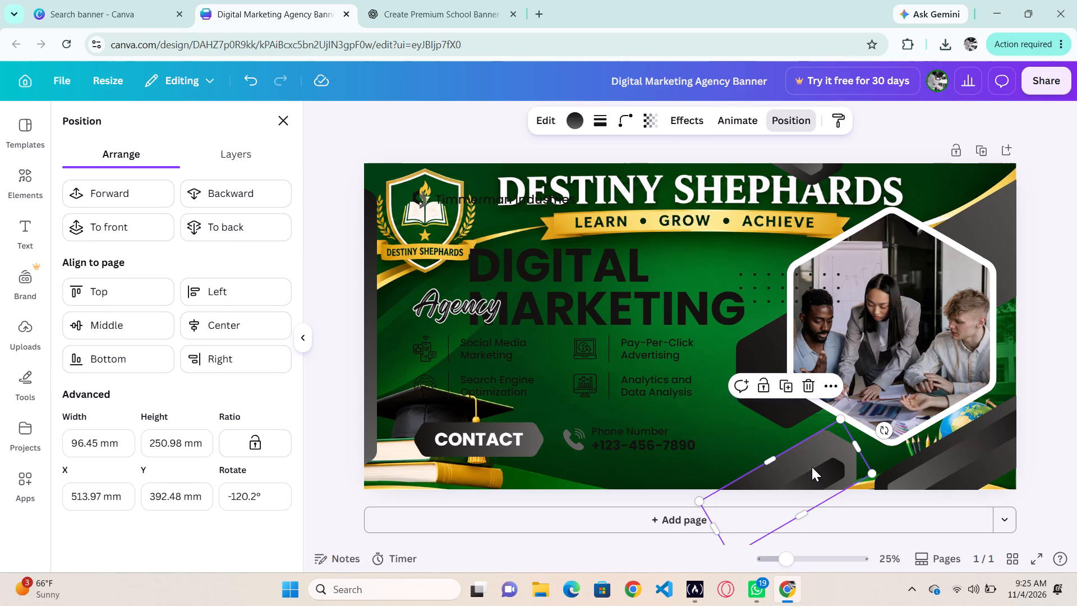
key("Delete")
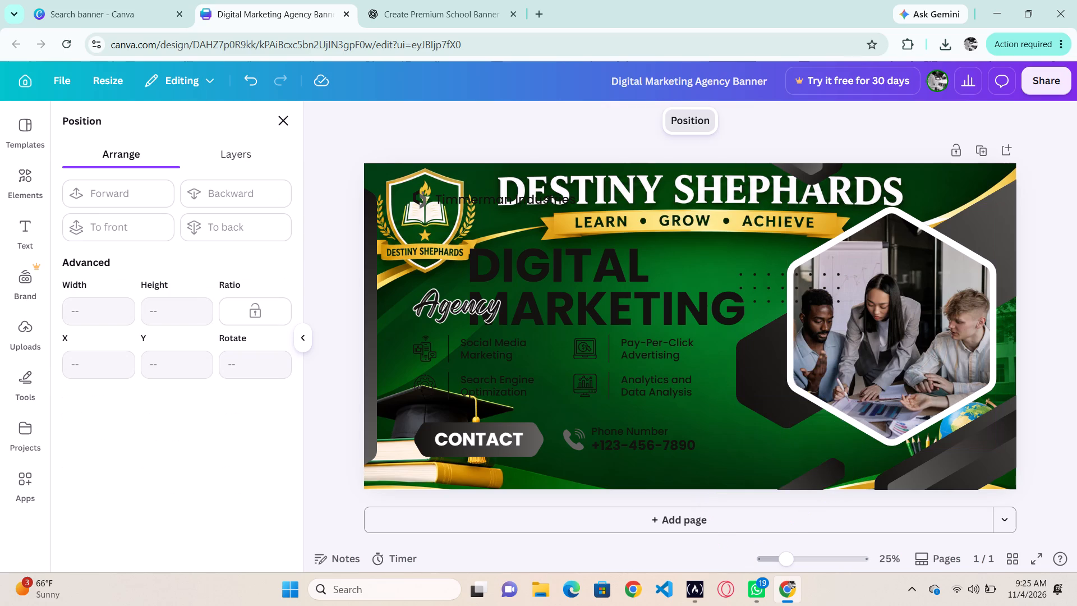
left_click(978, 480)
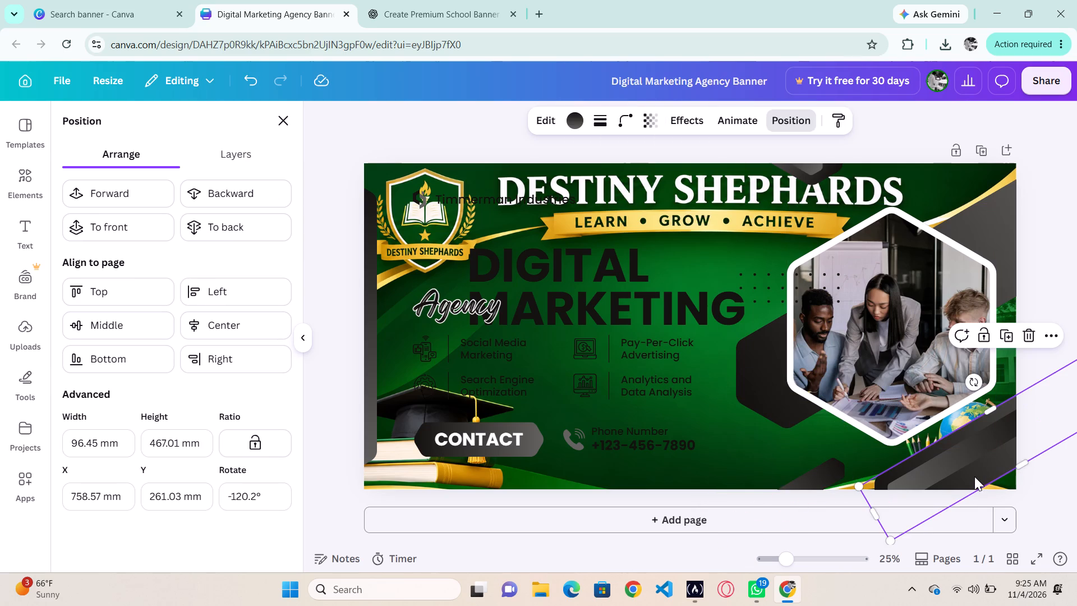
key("Delete")
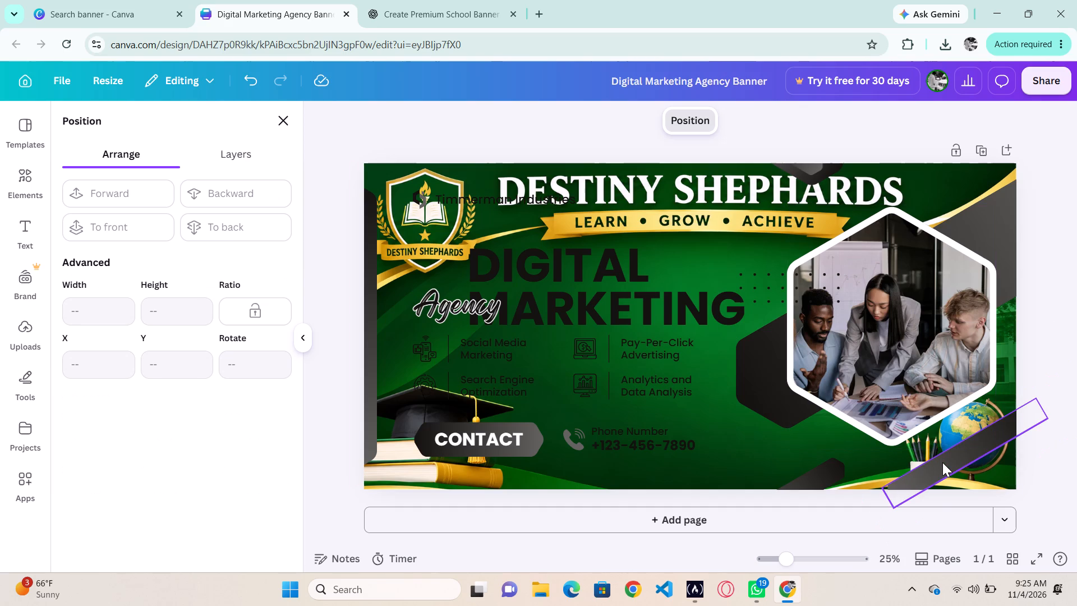
left_click(942, 462)
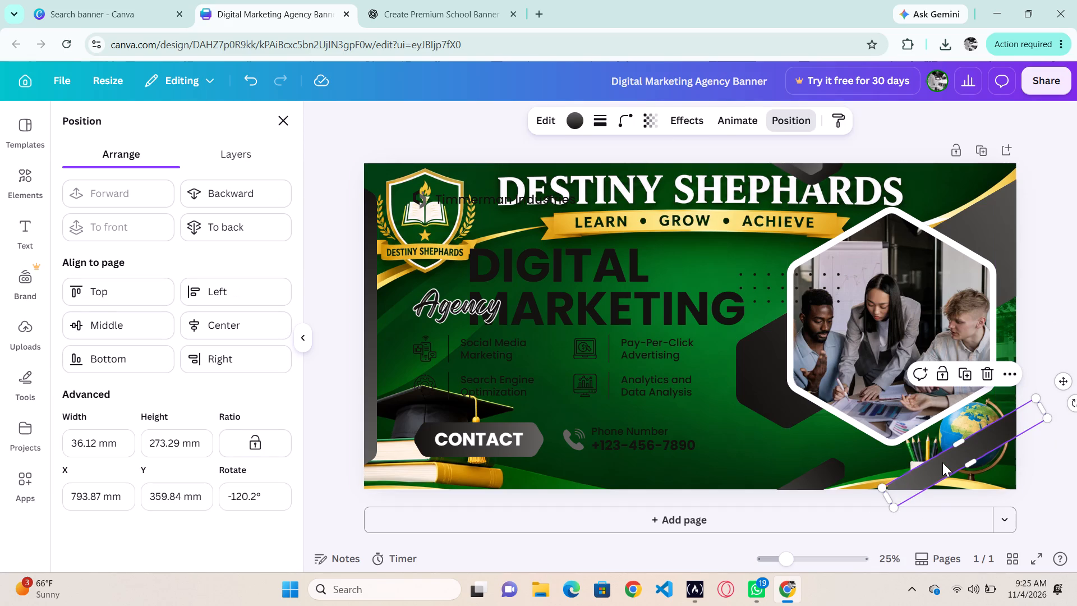
key("BackSpace")
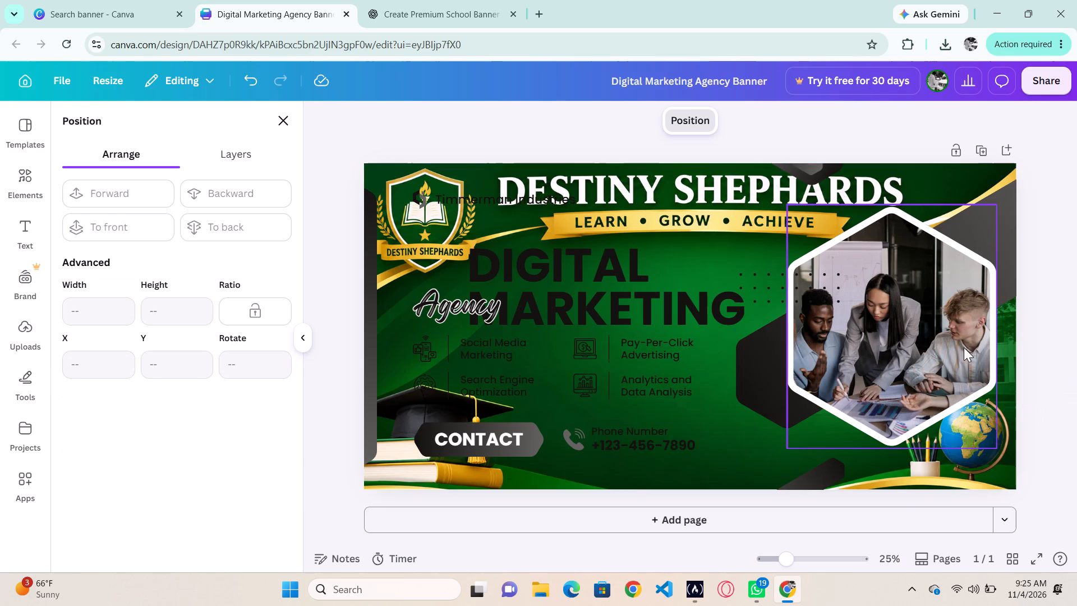
Delete the dark rounded shape partly hidden behind the hexagonal team photo.
left_click(755, 388)
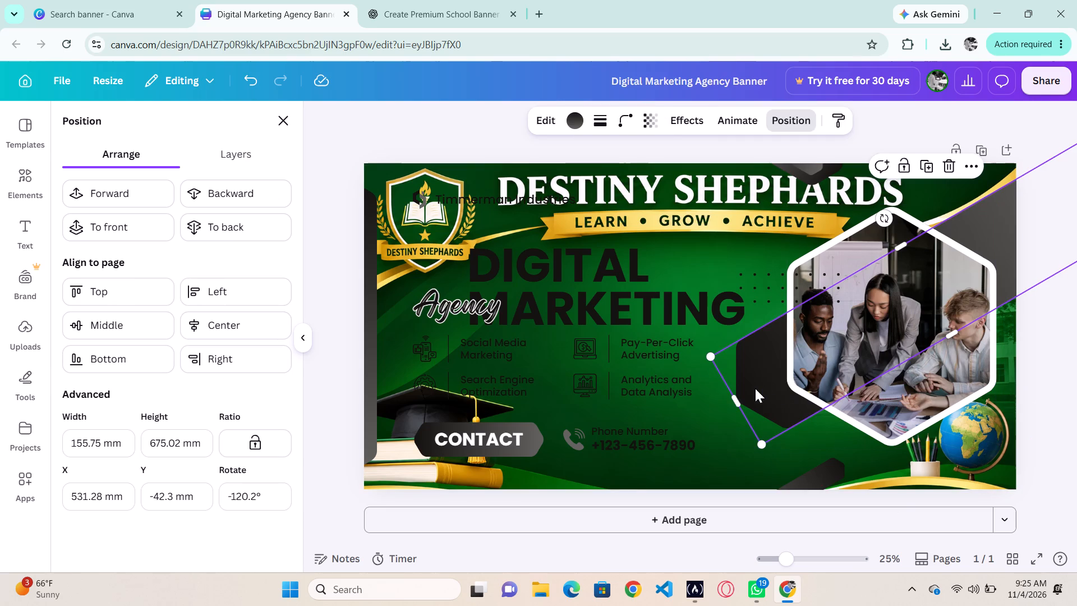
key("Delete")
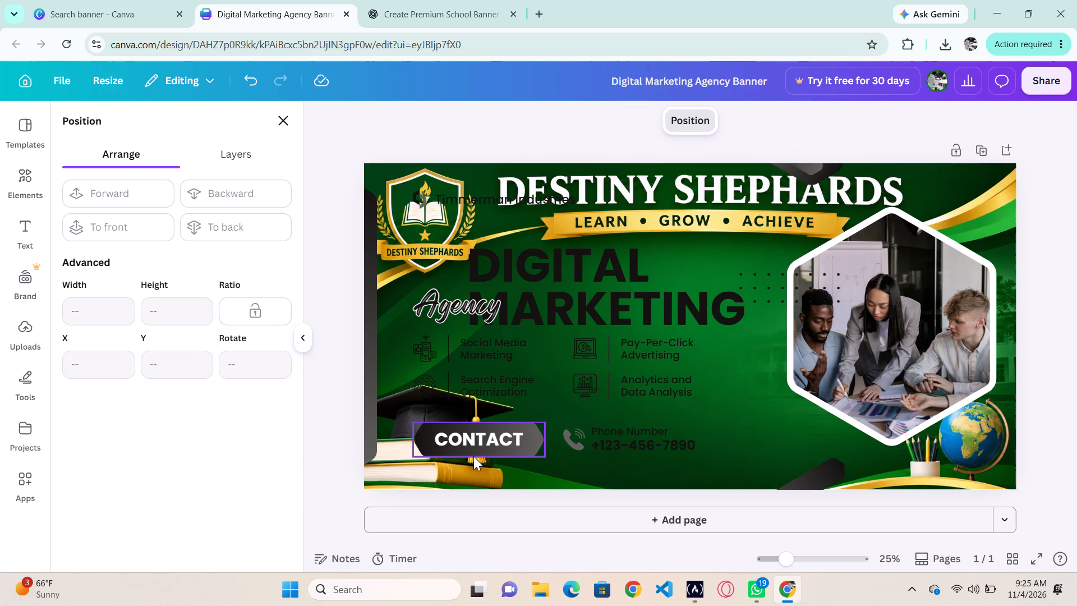
Delete the dark CONTACT button shape over the graduation cap and books, along with its CONTACT text.
left_click(473, 456)
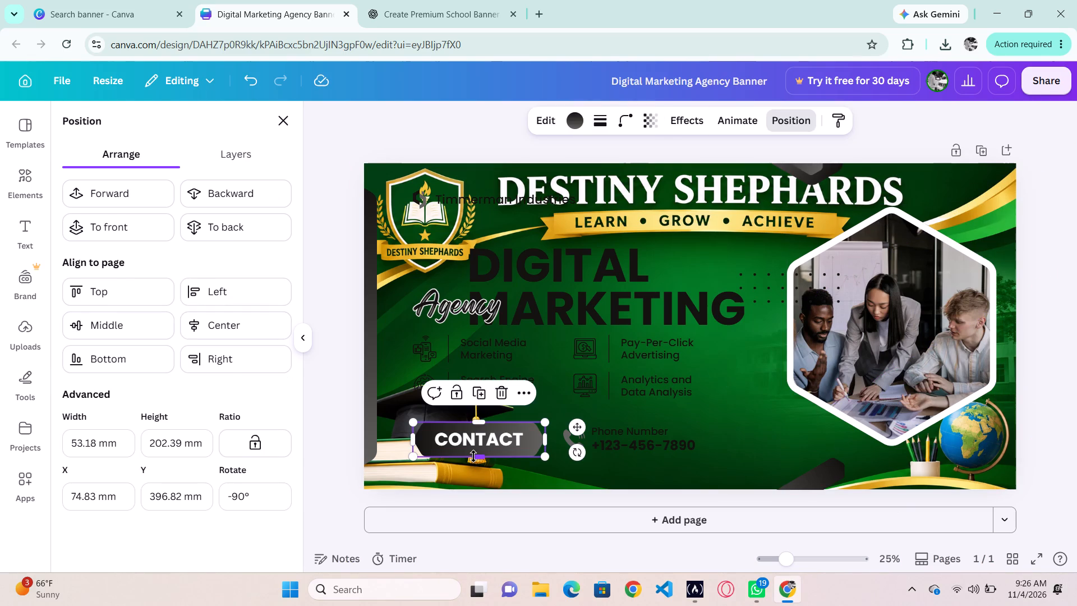
key("Delete")
left_click(468, 437)
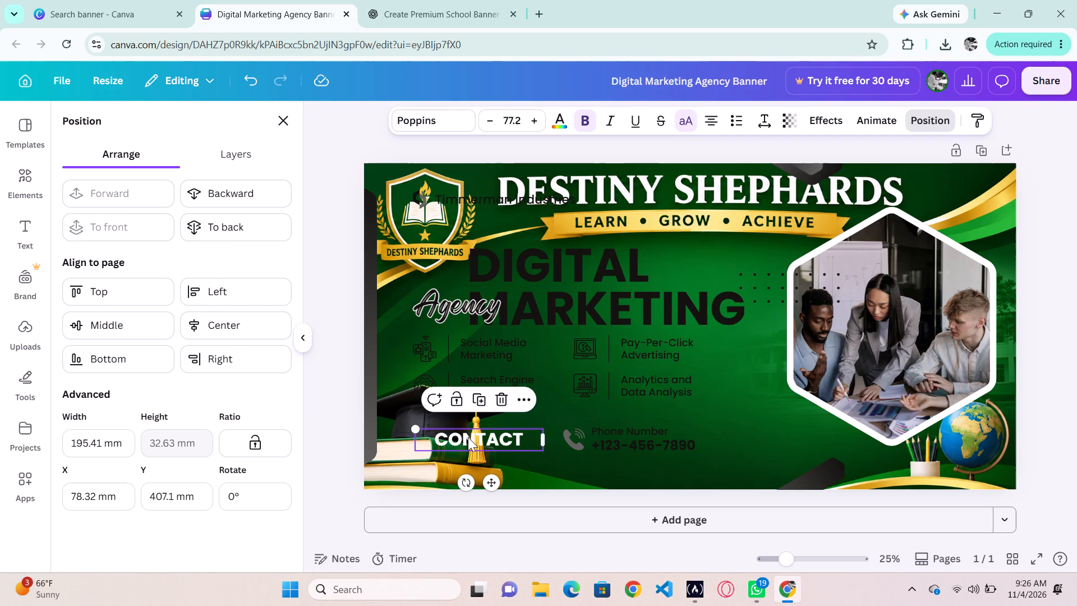
key("Delete")
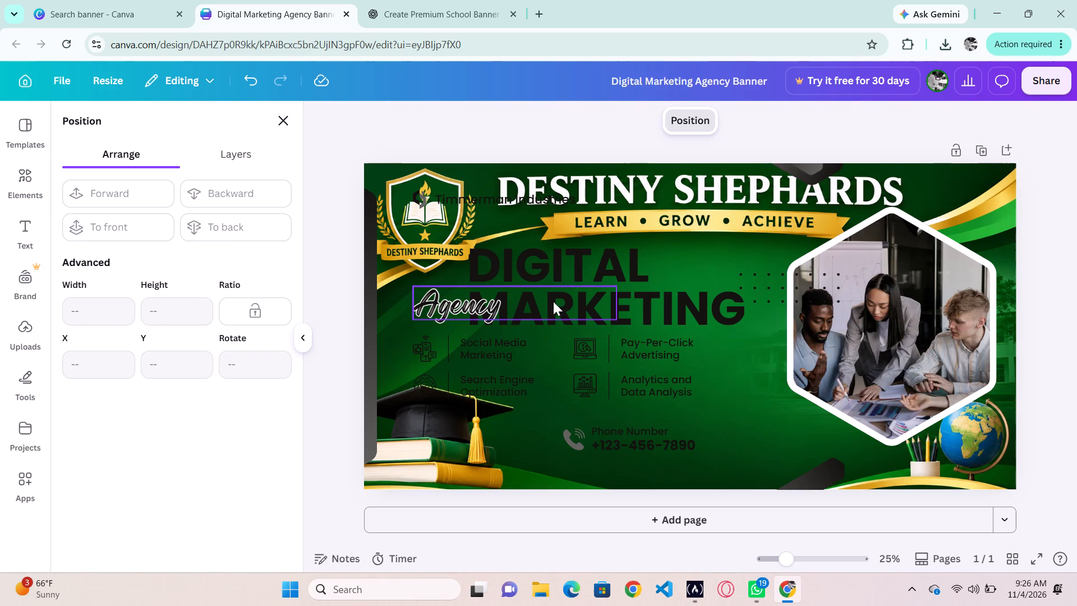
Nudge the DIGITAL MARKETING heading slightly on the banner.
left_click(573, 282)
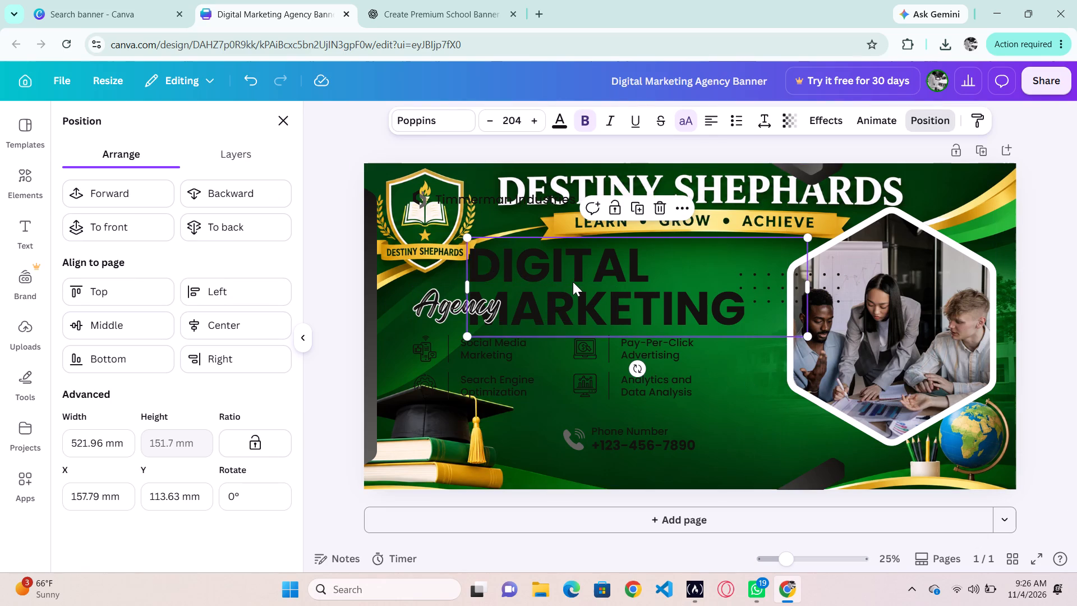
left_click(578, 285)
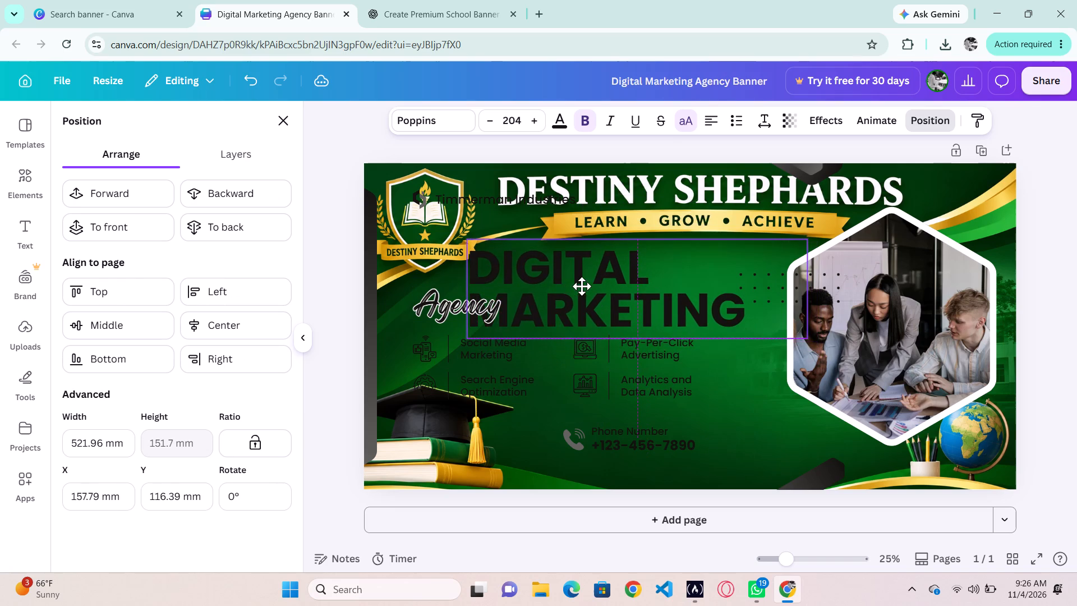
Delete the Social Media Marketing and Search Engine Optimization texts and the icons beside them.
left_click(508, 351)
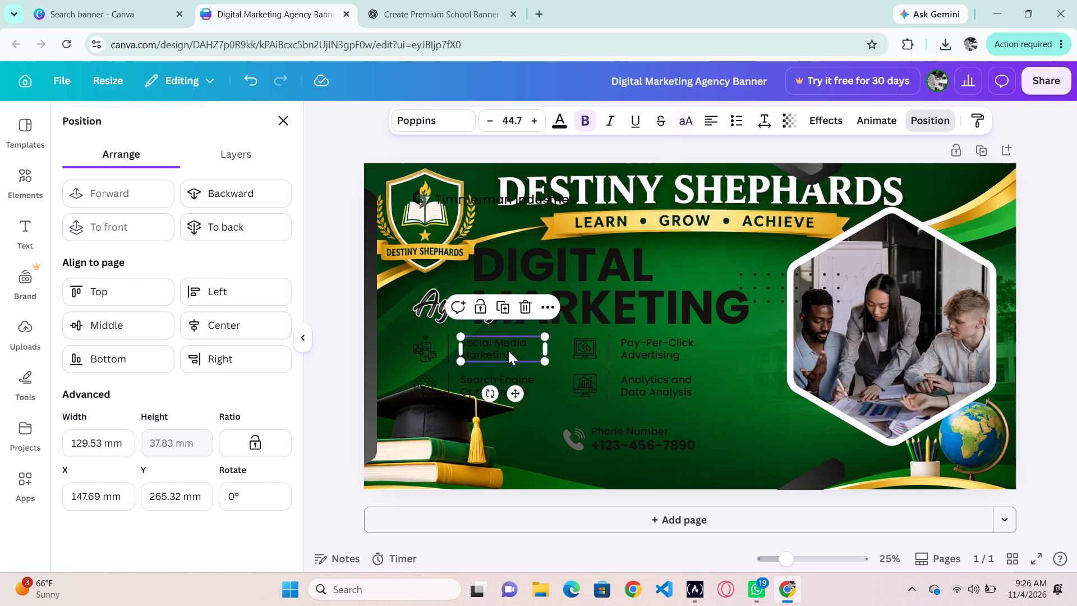
key("Delete")
left_click(484, 379)
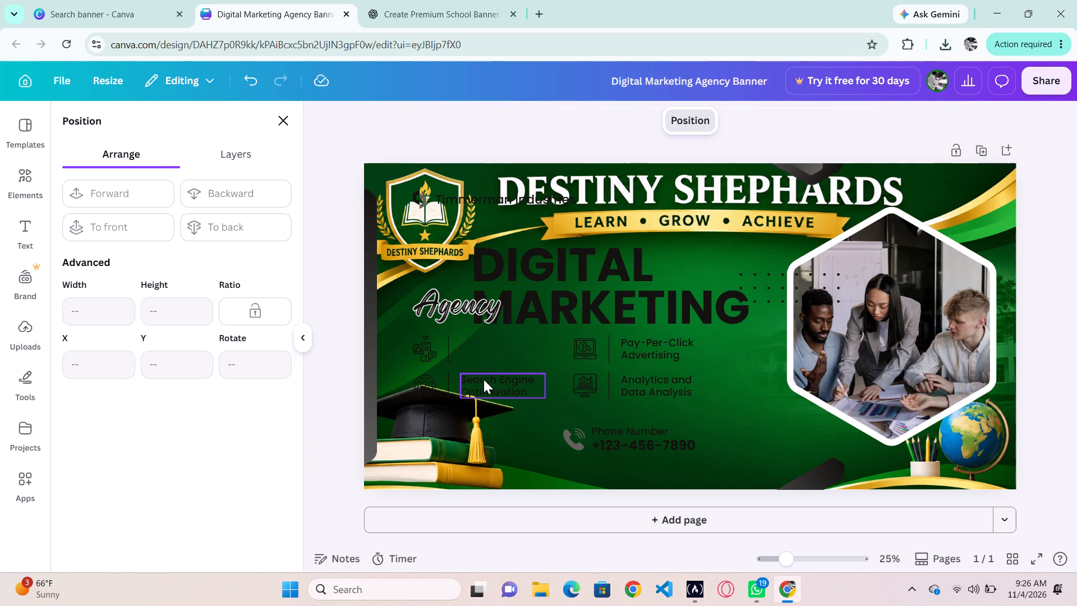
key("Delete")
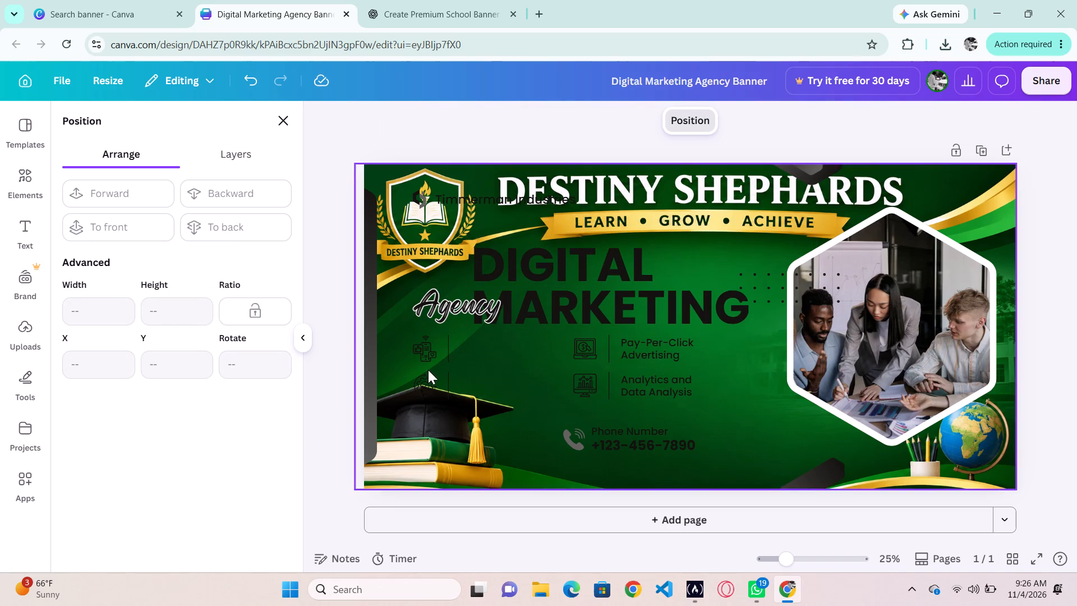
left_click(425, 355)
key("Delete")
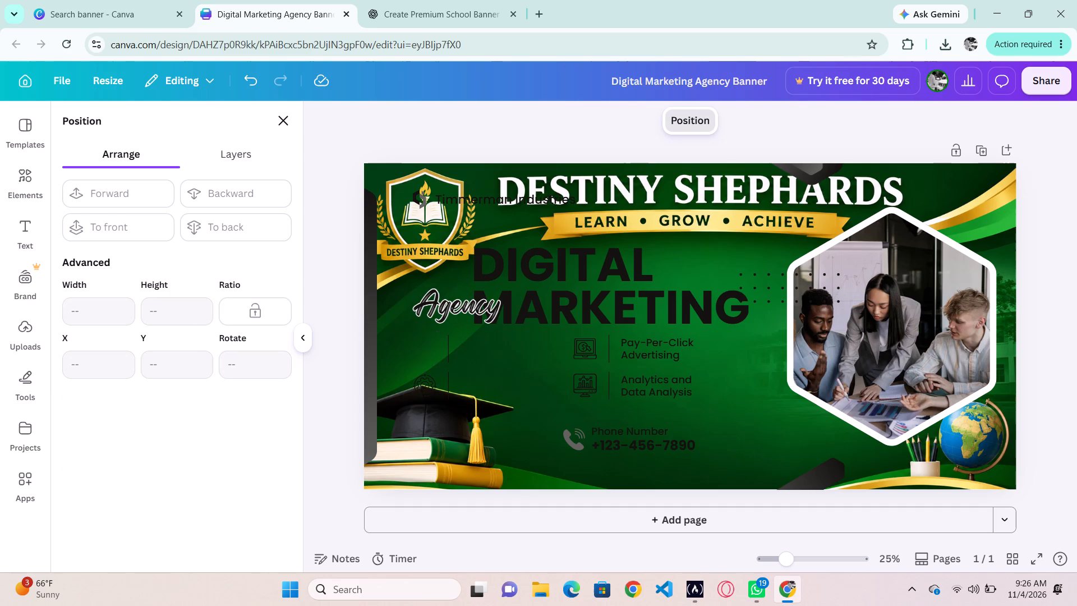
left_click(425, 384)
key("Delete")
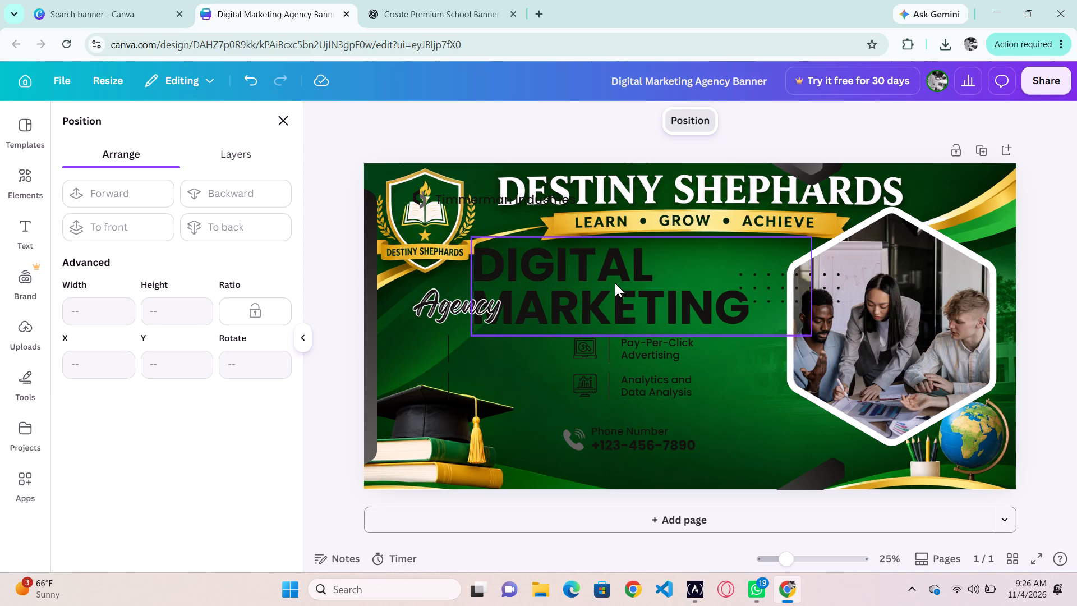
Delete the Timmerman Industries company name overlapping the DESTINY SHEPHARDS title.
left_click(529, 197)
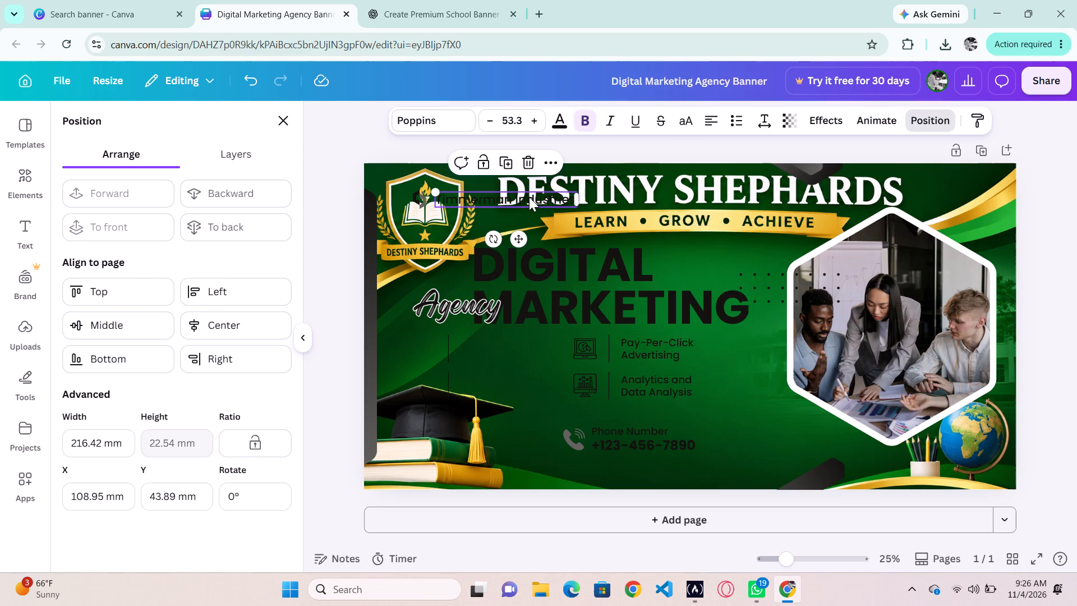
key("Delete")
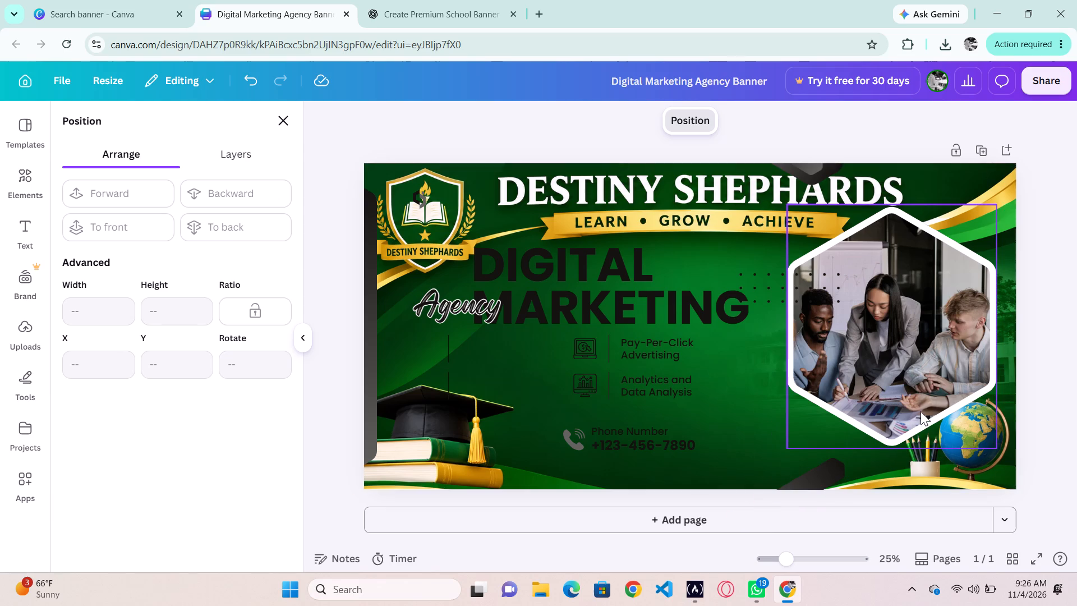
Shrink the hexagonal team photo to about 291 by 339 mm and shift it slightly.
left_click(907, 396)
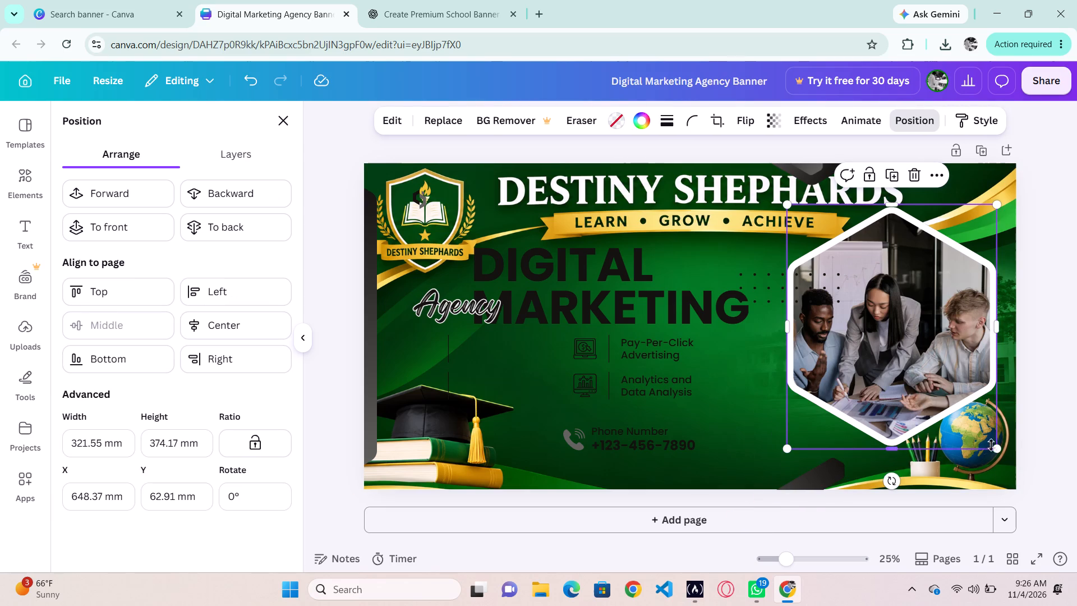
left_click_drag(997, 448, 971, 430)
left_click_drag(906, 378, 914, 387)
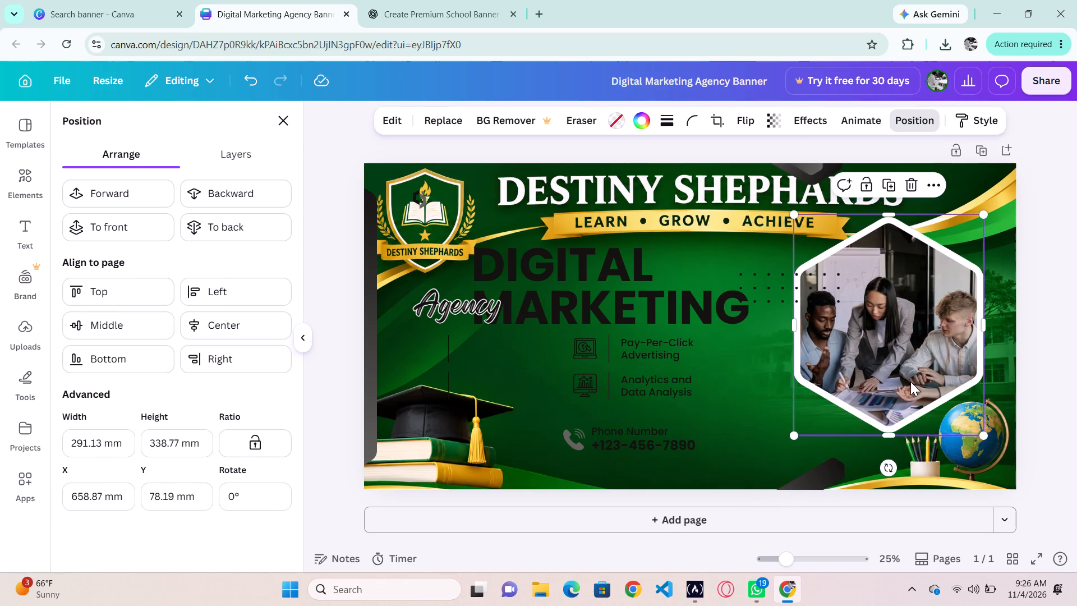
Delete the team photo and its empty hexagonal frame, uncovering the school building in the background.
key("Delete")
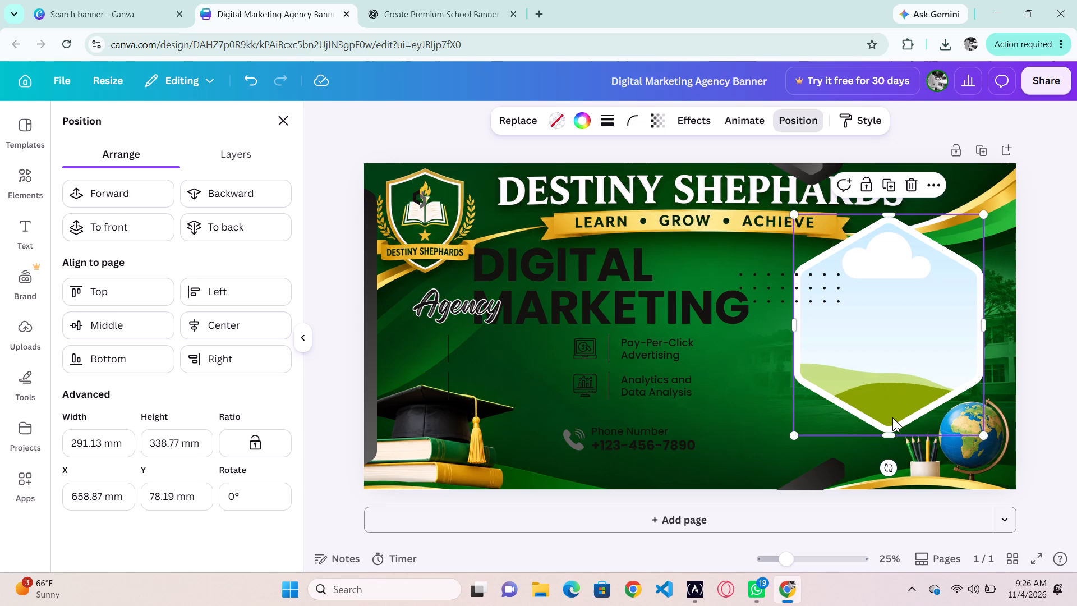
key("Delete")
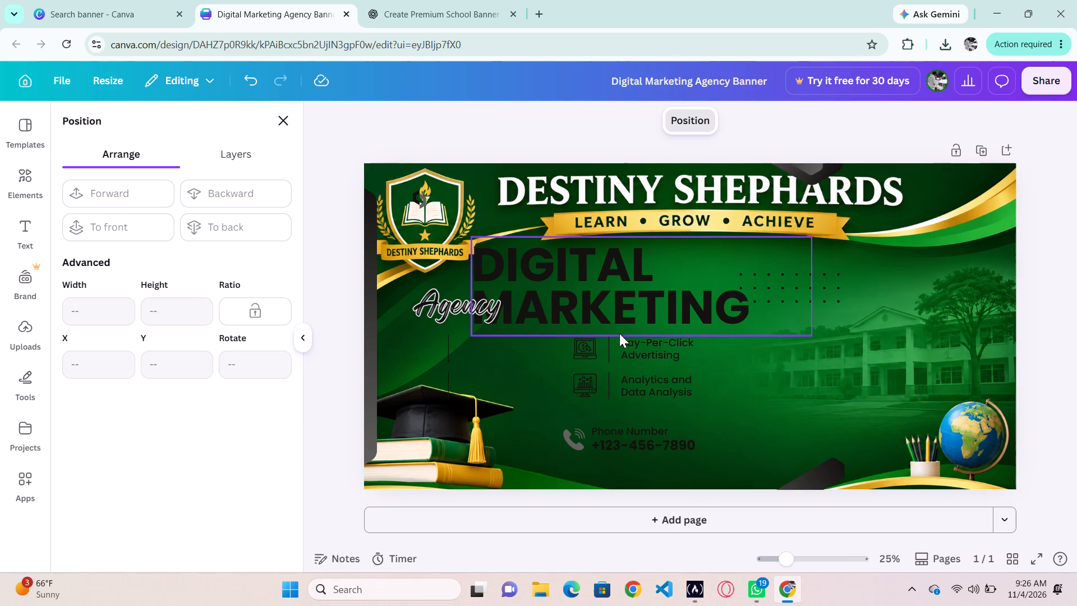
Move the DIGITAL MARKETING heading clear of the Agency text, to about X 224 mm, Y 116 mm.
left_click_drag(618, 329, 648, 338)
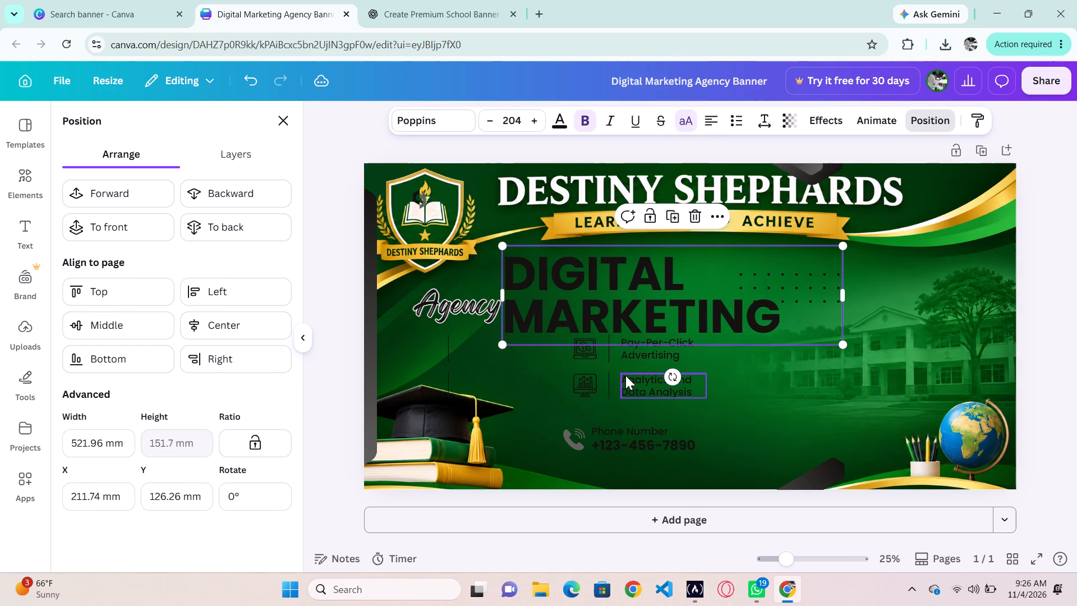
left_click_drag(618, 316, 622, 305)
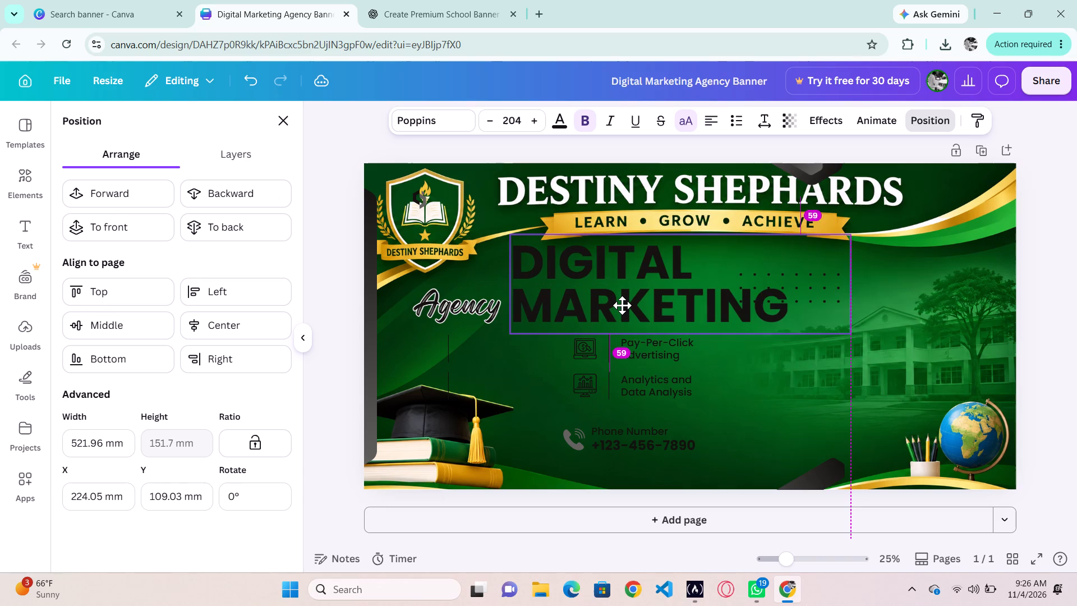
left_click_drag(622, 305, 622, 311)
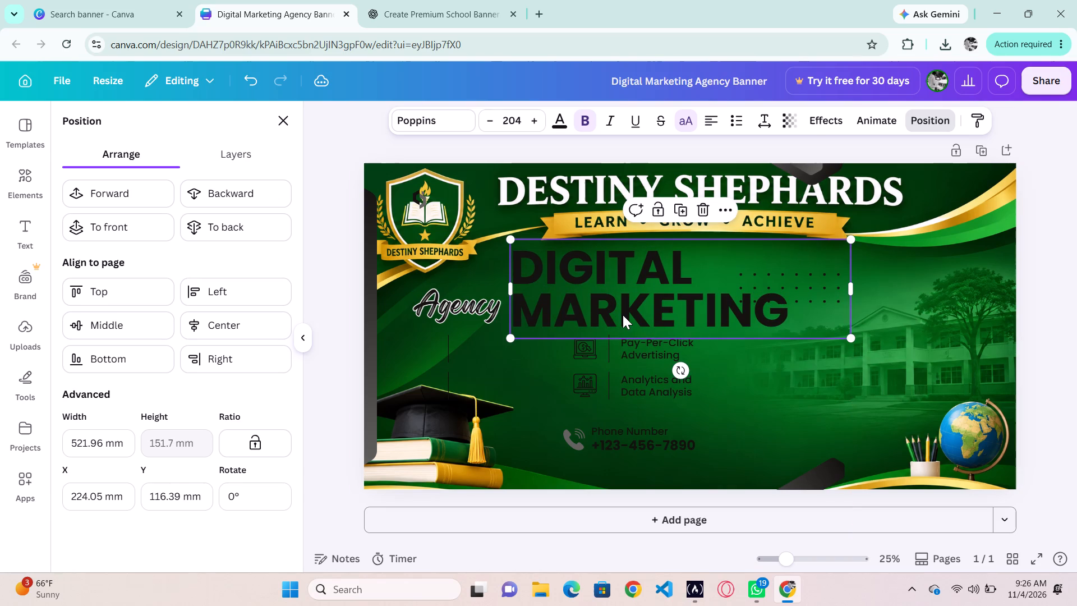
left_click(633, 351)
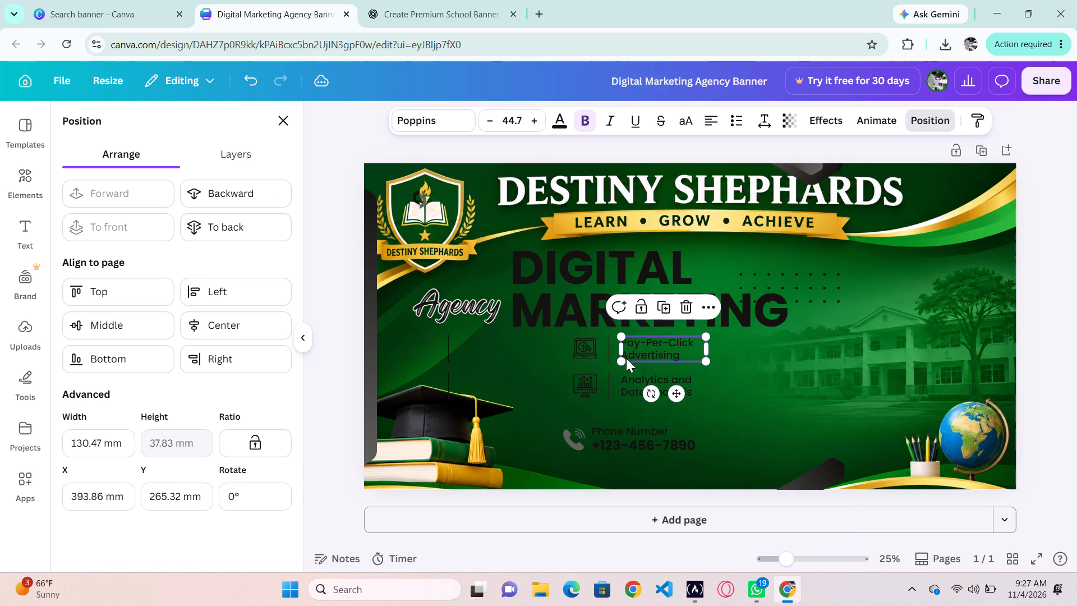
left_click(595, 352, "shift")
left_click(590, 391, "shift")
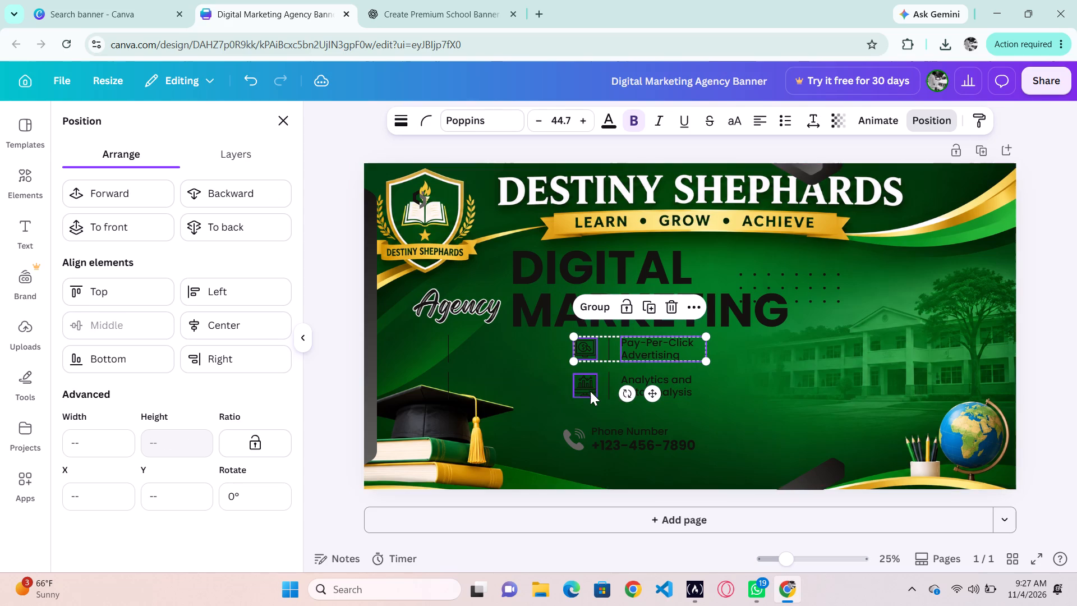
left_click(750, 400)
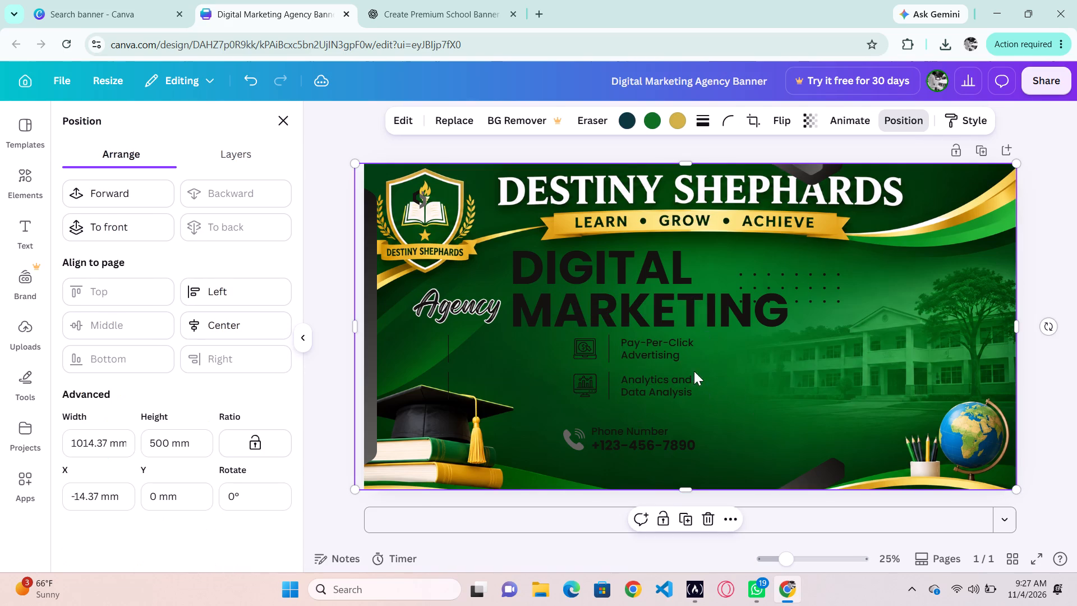
Move the Pay-Per-Click Advertising and Analytics and Data Analysis texts away from their icons toward the school building, keeping them stacked.
left_click_drag(664, 354, 765, 375)
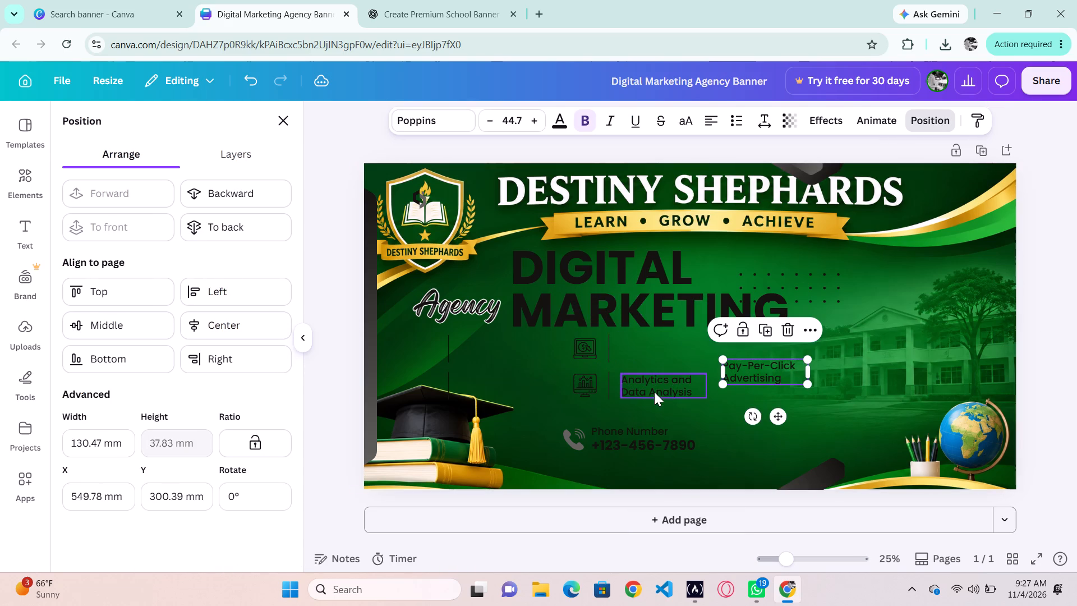
left_click_drag(654, 392, 758, 411)
Delete the two computer icons below the DIGITAL MARKETING heading and the two vertical divider lines beside them.
left_click(593, 360)
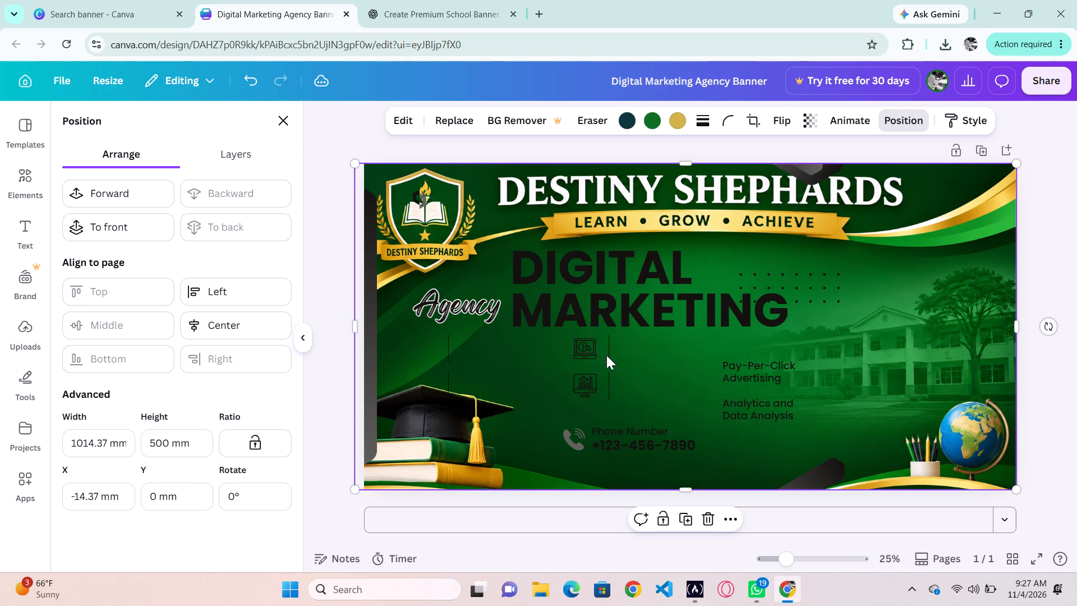
left_click(579, 349)
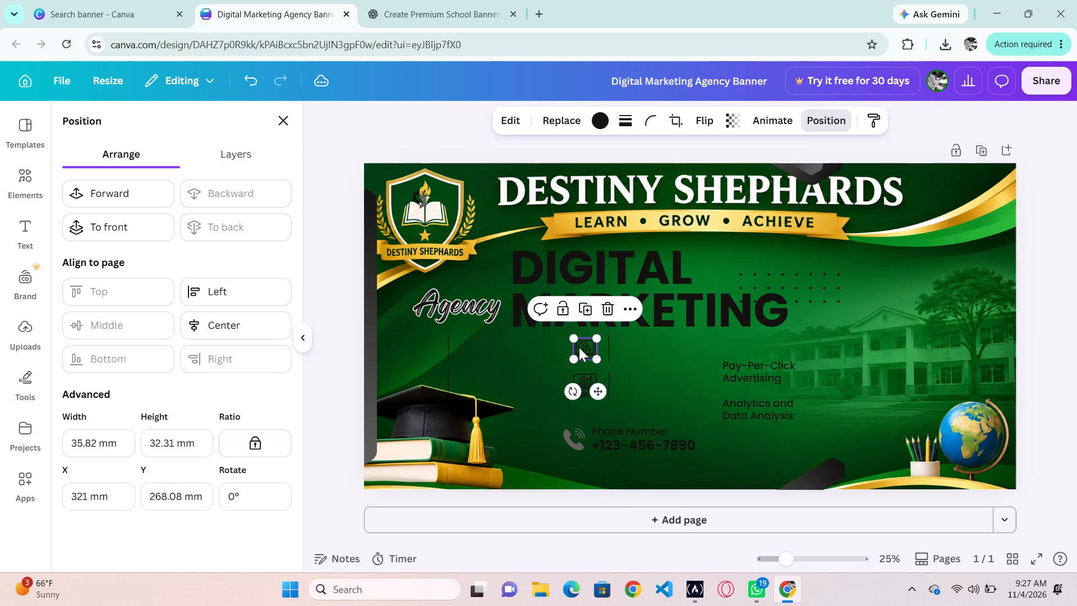
key("Delete")
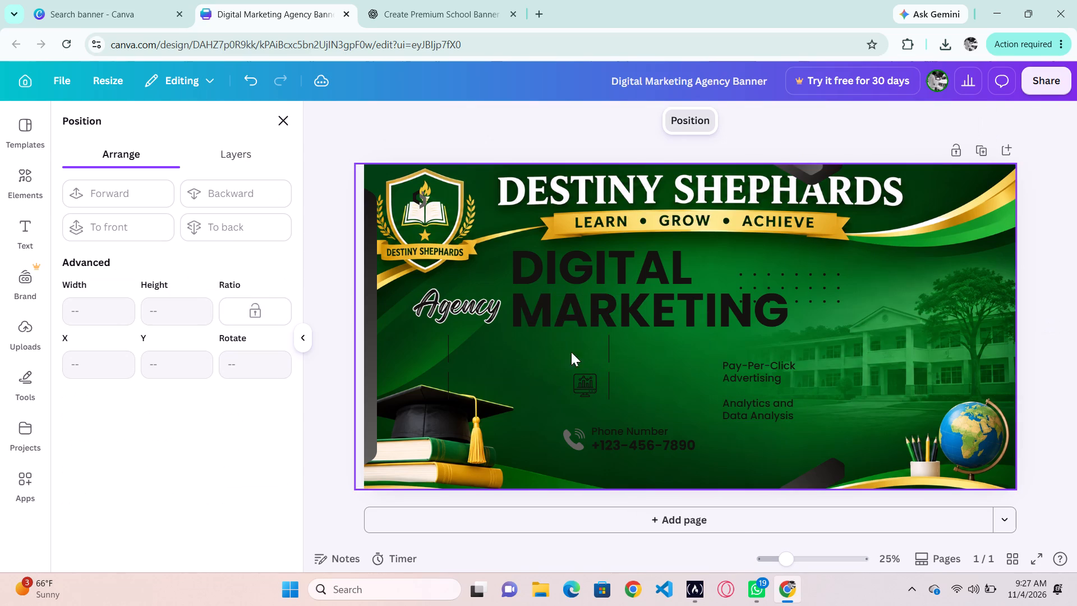
left_click(592, 390)
key("Delete")
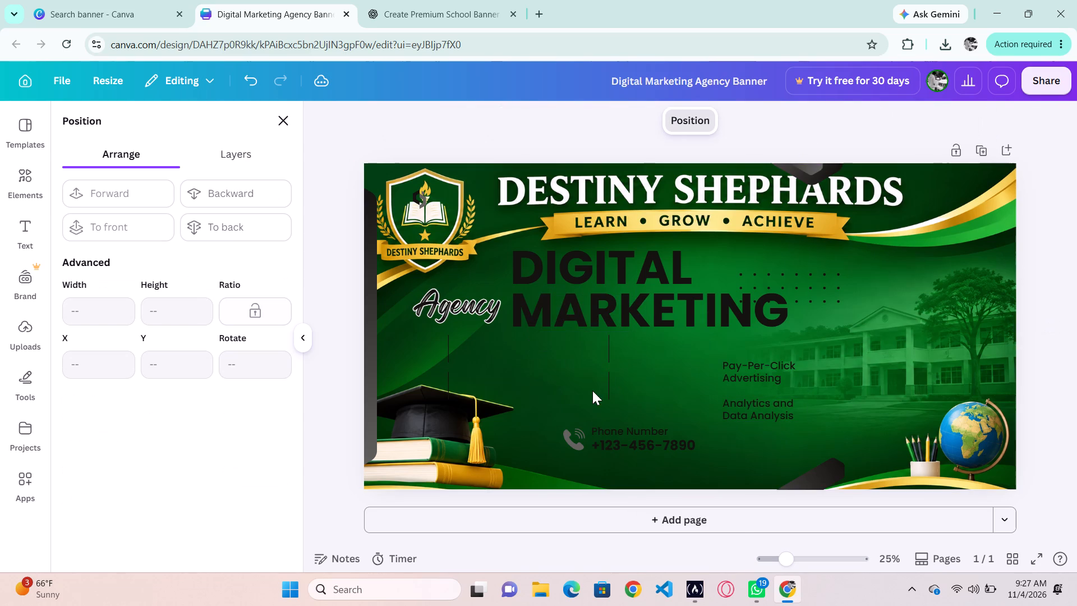
left_click(606, 391)
key("Delete")
left_click(611, 358)
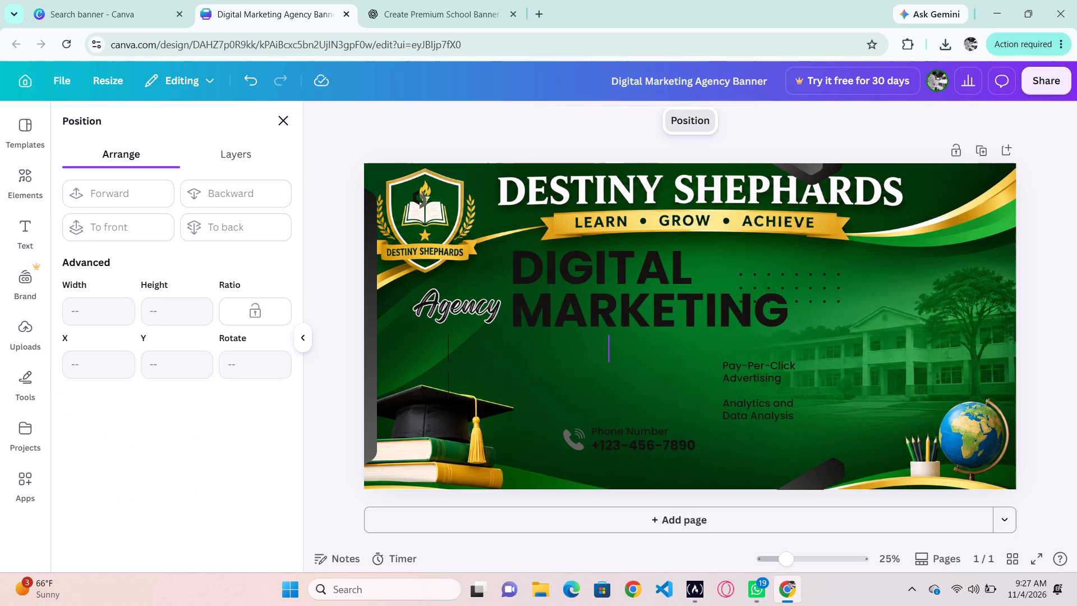
key("Delete")
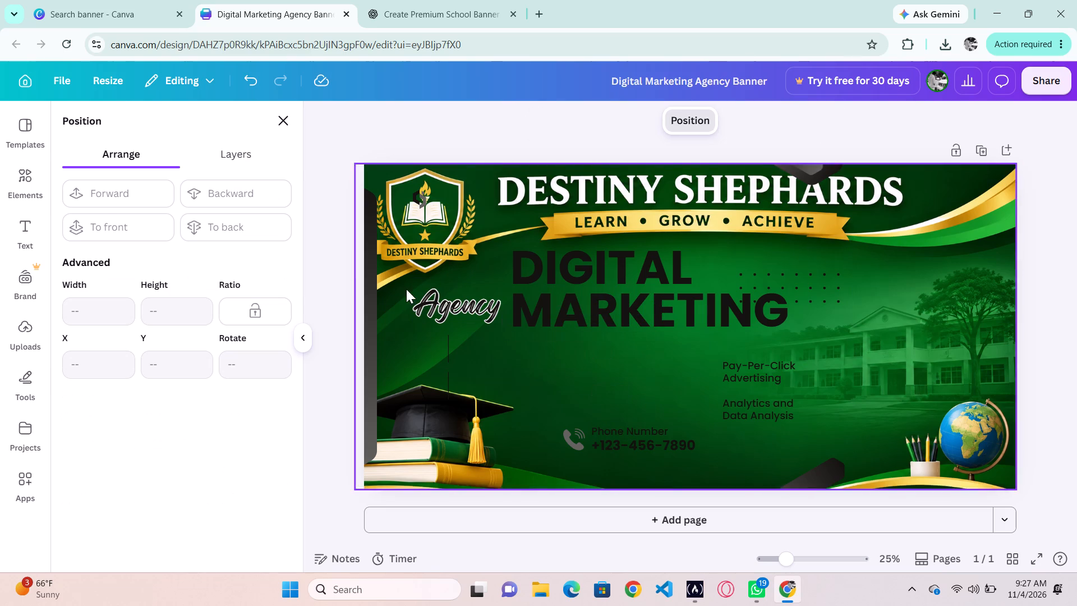
Delete the script-style Agency text beside the DIGITAL MARKETING heading.
left_click(440, 324)
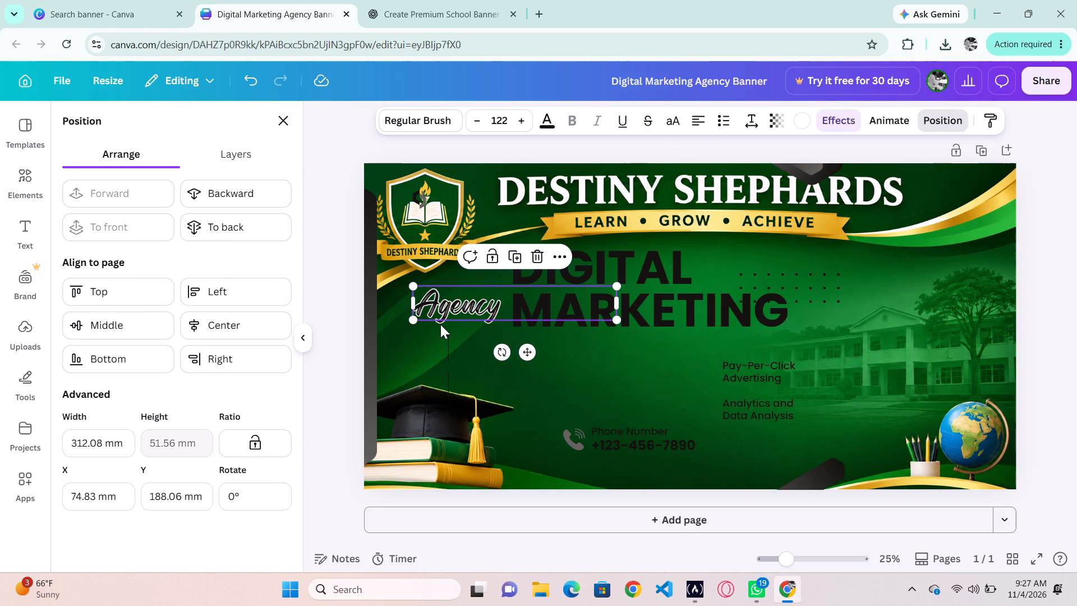
key("Delete")
Move the DIGITAL MARKETING heading down below the gold ribbon, to about X 232 mm, Y 149 mm.
left_click_drag(544, 264, 544, 270)
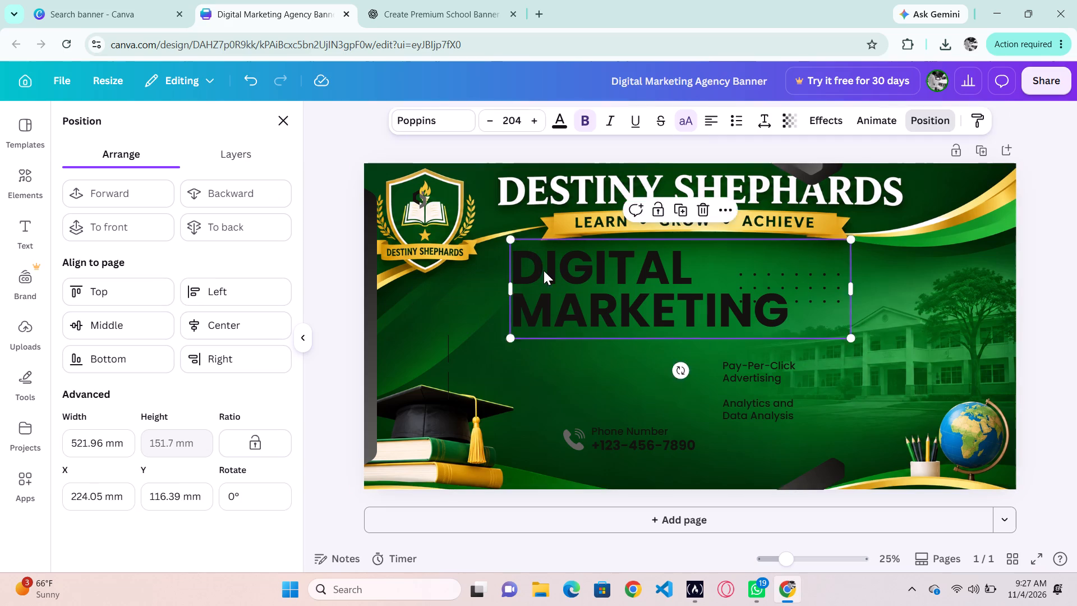
left_click_drag(544, 270, 550, 285)
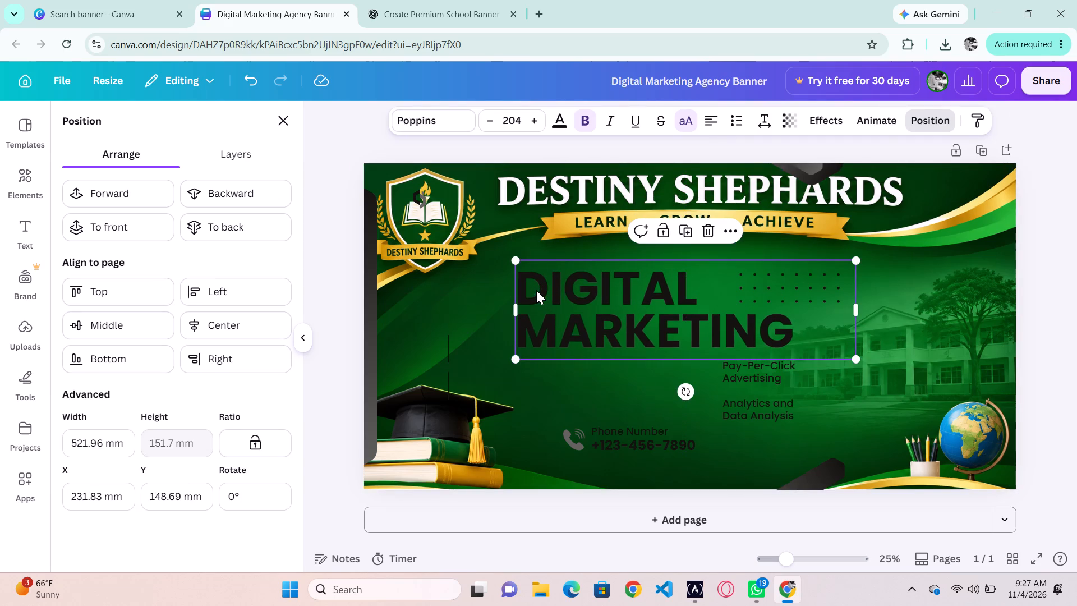
Undo the move of the DIGITAL MARKETING heading and the deletion of the script-style Agency text.
key("ctrl+z")
key("ctrl+z")
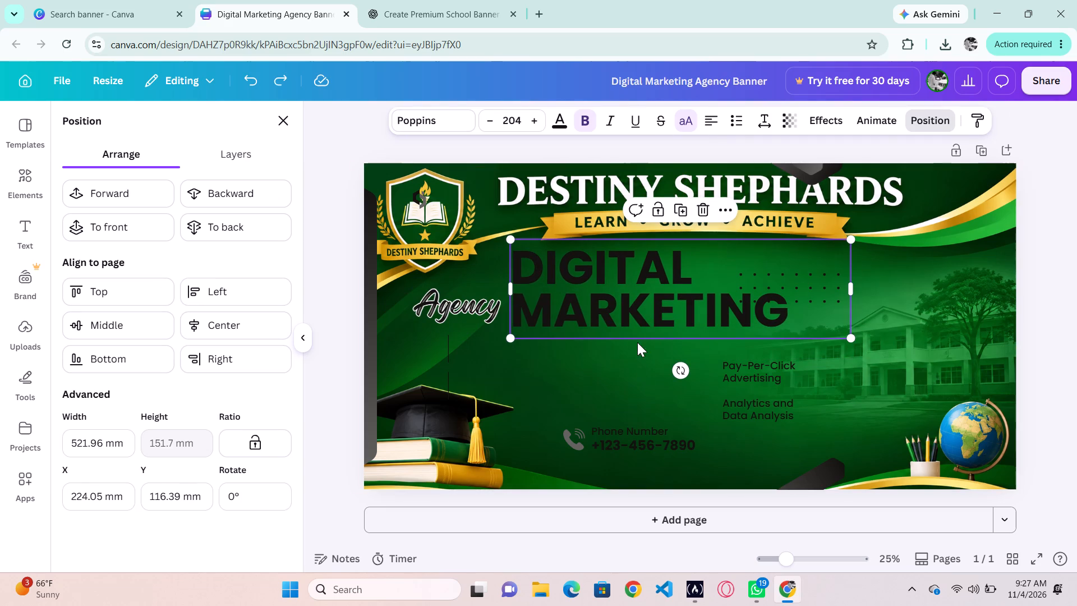
Delete the dark rounded bar along the banner's left edge.
left_click(591, 279)
left_click(465, 304)
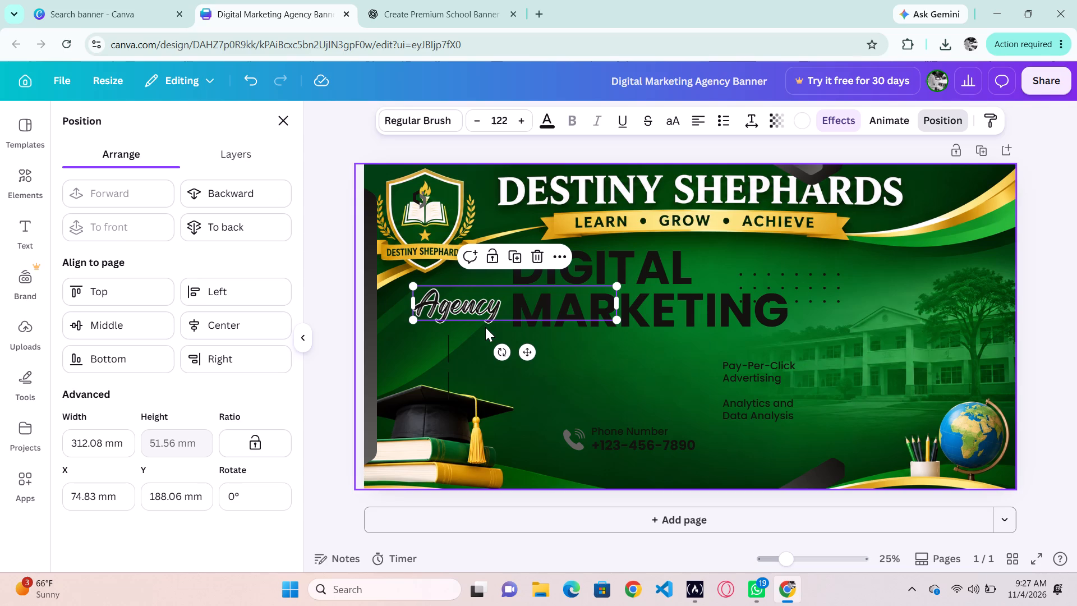
left_click(376, 328)
key("Delete")
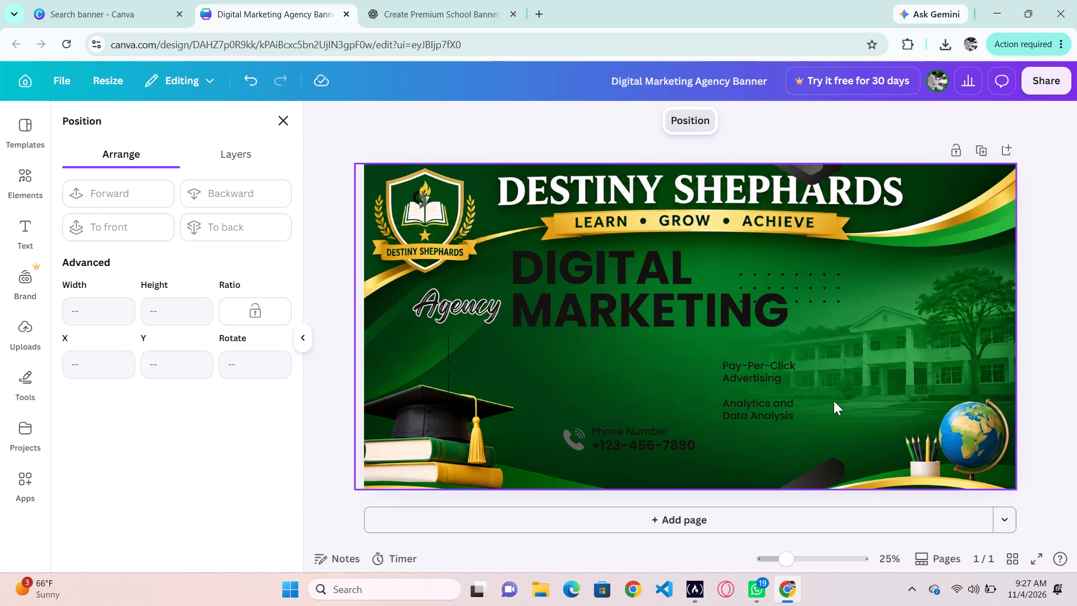
Move the dot grid onto the school building, to about X 712 mm, Y 220 mm, and recolour its dots white.
left_click(840, 295)
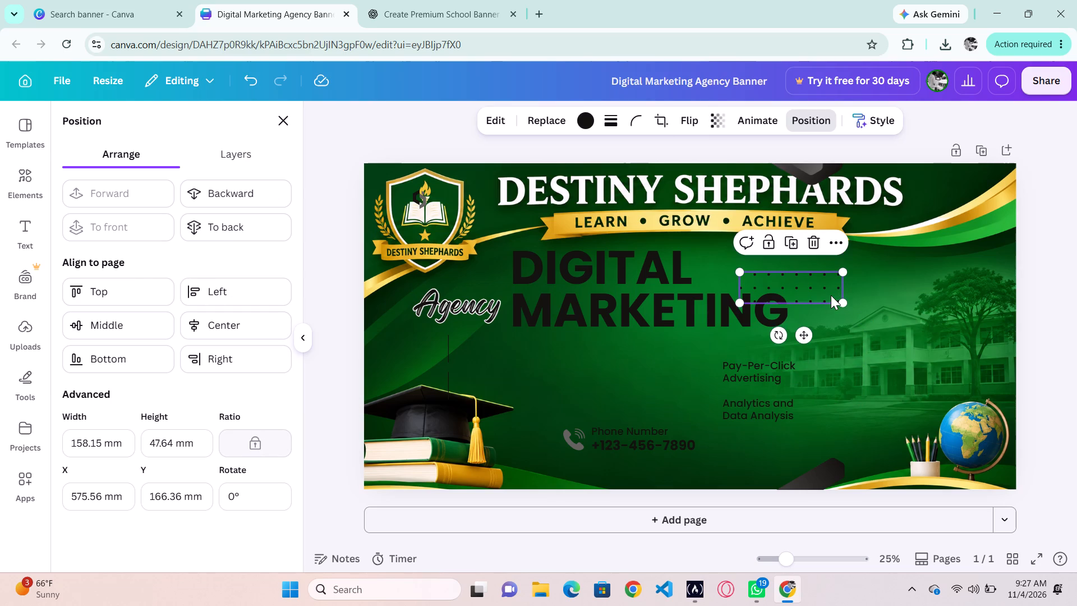
left_click_drag(831, 295, 918, 329)
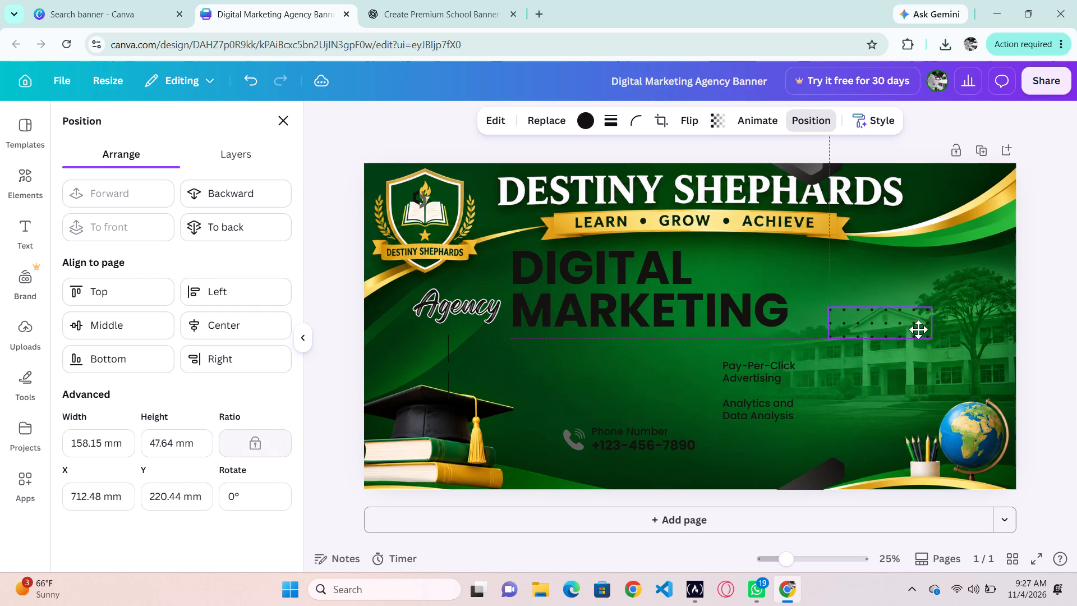
left_click_drag(918, 329, 919, 330)
left_click(586, 123)
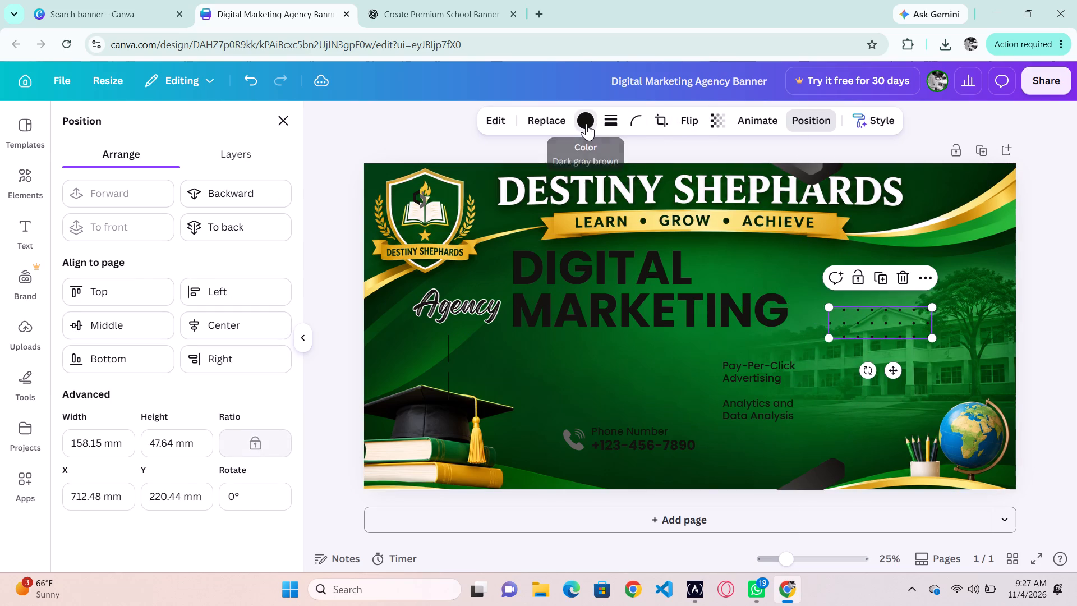
left_click(79, 270)
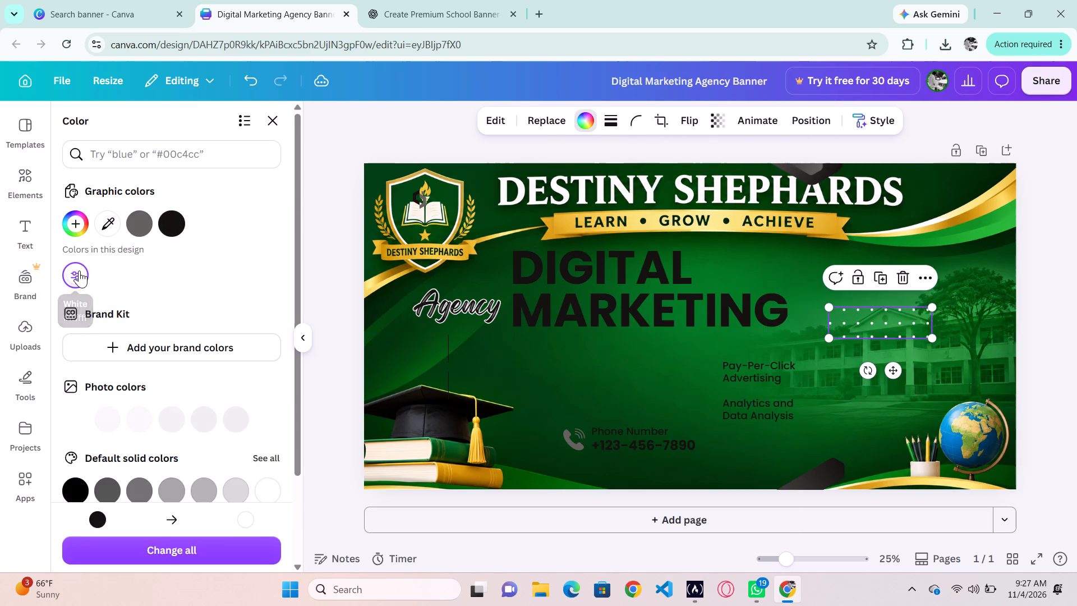
left_click(664, 368)
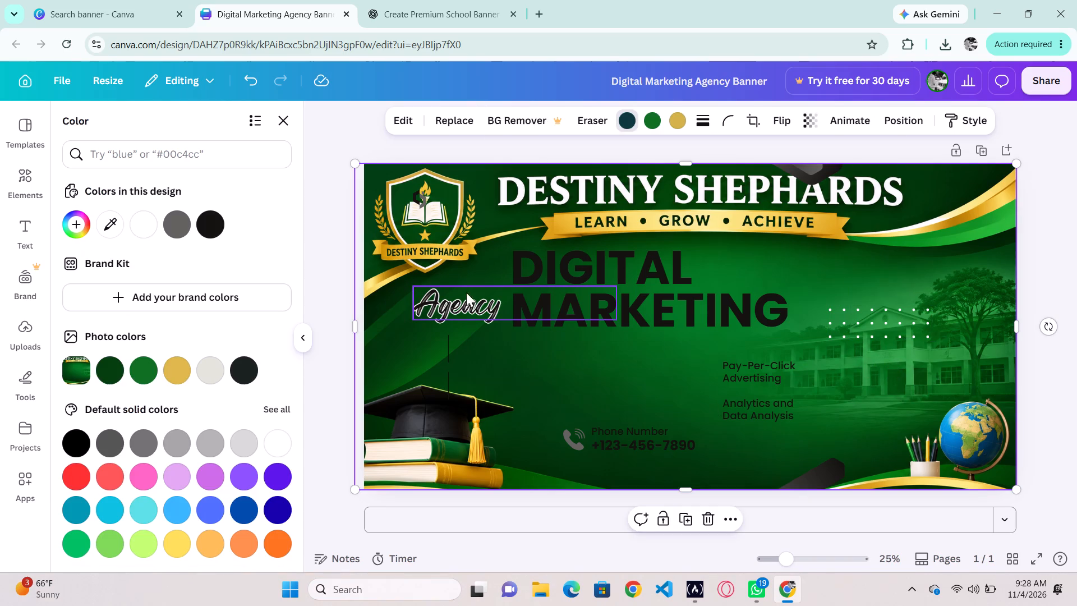
Shift the DIGITAL MARKETING heading toward the school building, leaving a gap beside the Agency text.
double_click(477, 306)
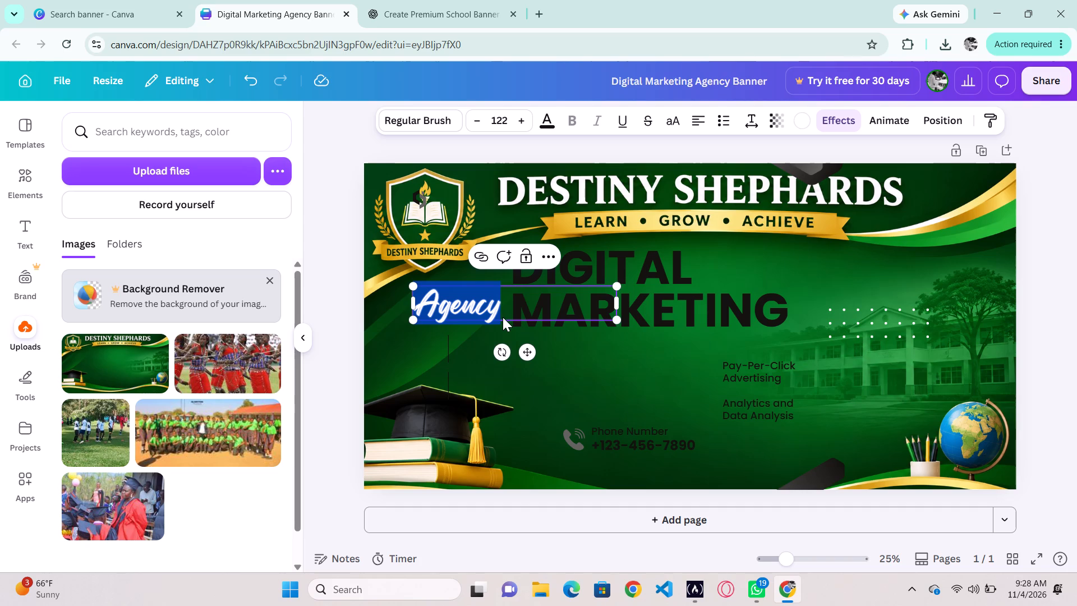
left_click_drag(630, 322, 637, 325)
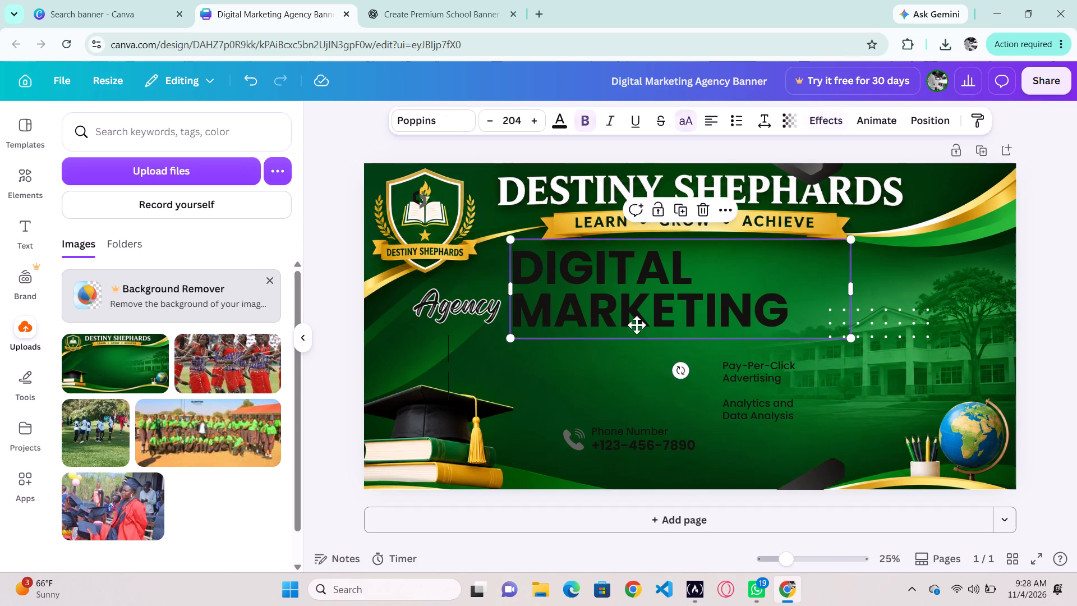
left_click_drag(637, 325, 696, 331)
Replace the script-style Agency text with "admissions".
double_click(474, 321)
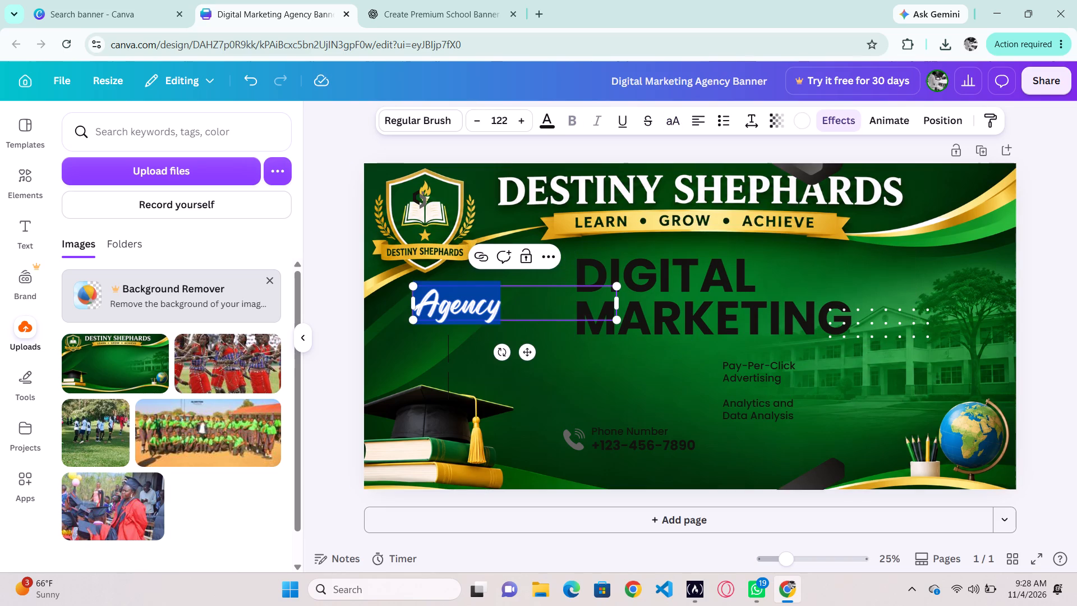
type("ad")
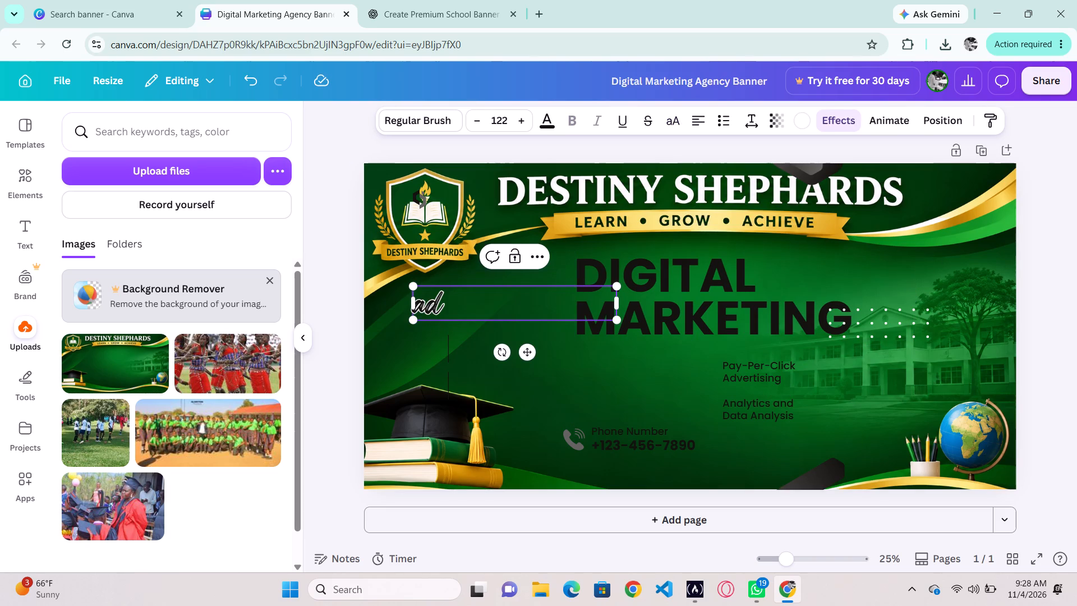
type("missions")
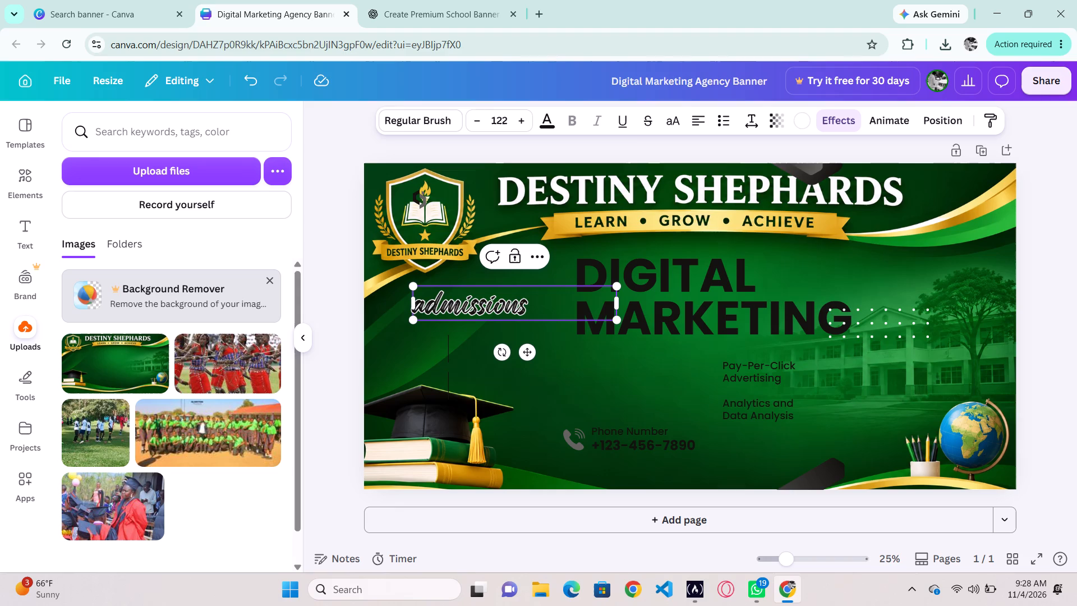
Replace the DIGITAL MARKETING heading text with "new admissions and interviews".
left_click(649, 322)
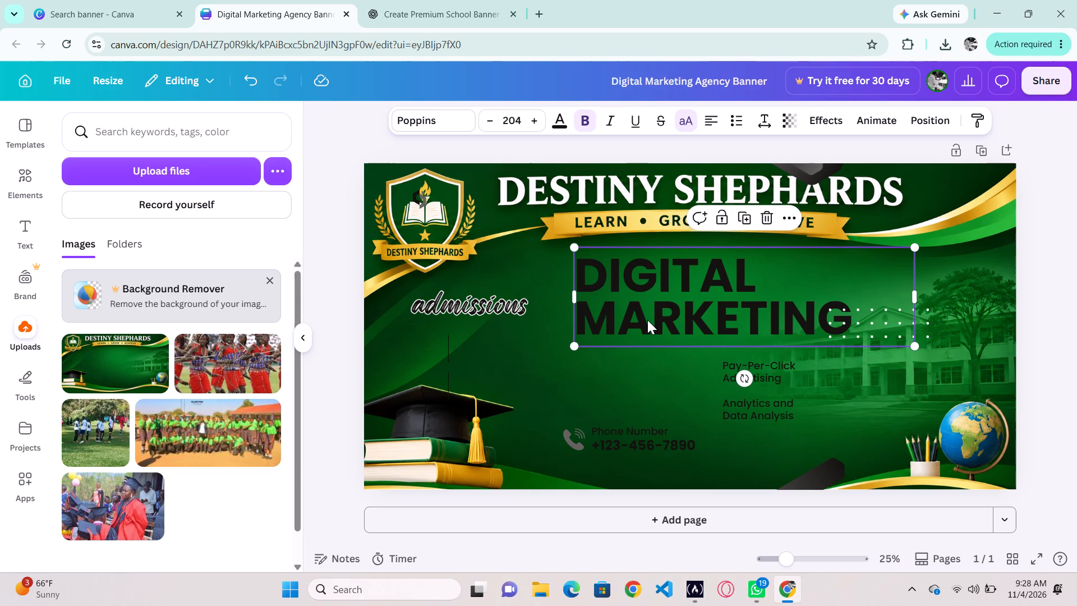
type("bn")
left_click(719, 259)
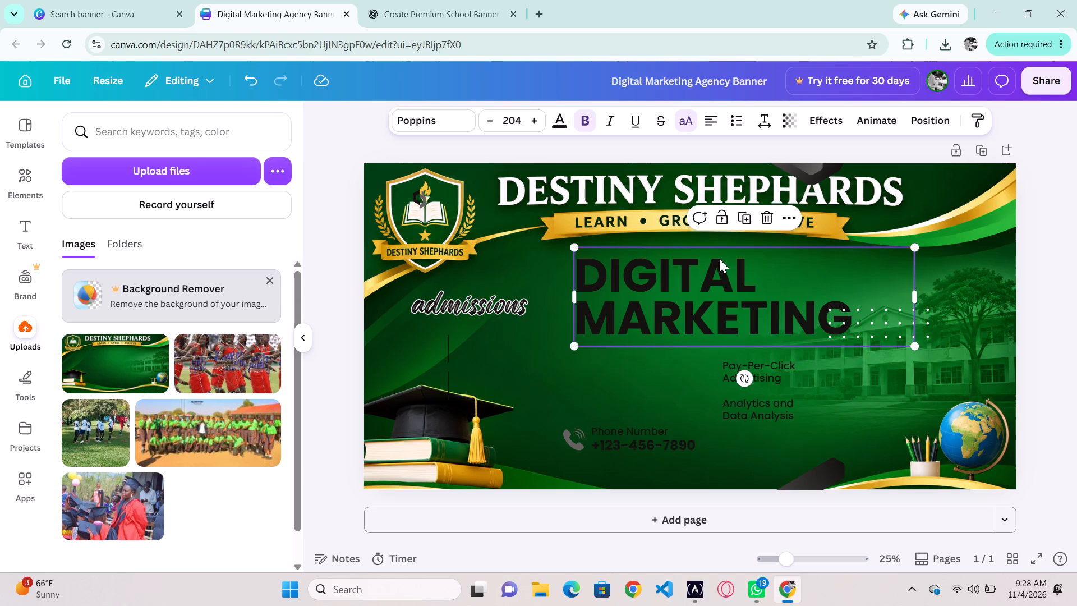
left_click(719, 262)
type("new admiss")
type("ions")
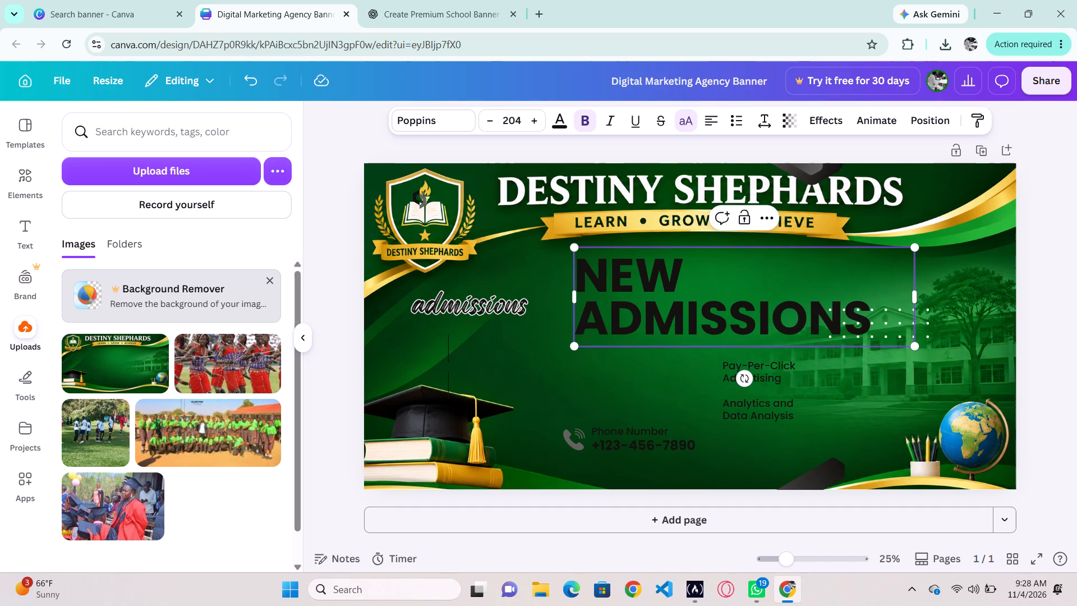
key("space")
type("and int")
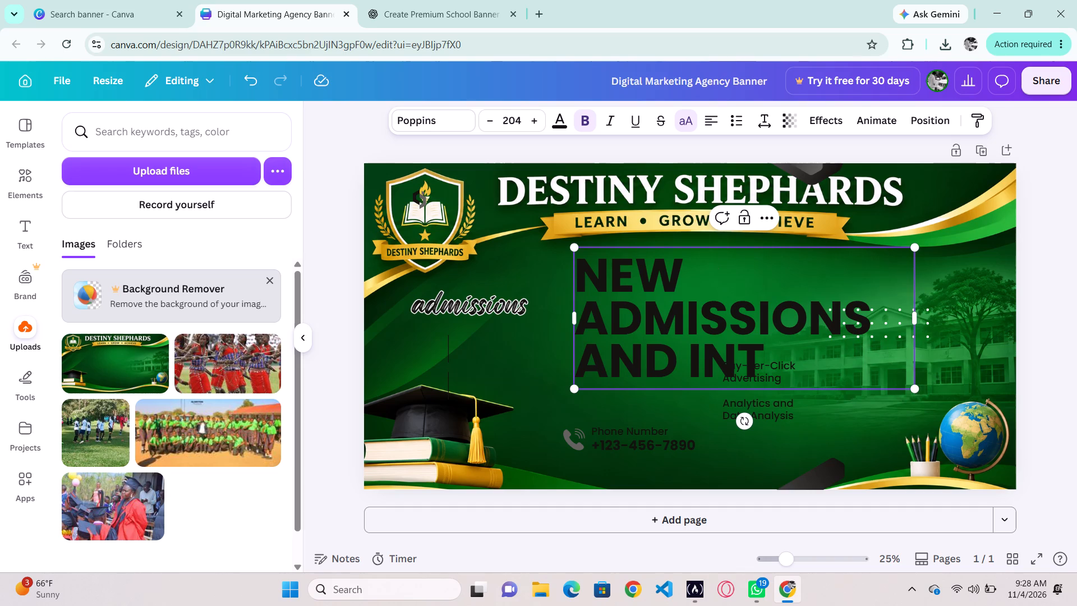
type("erviews")
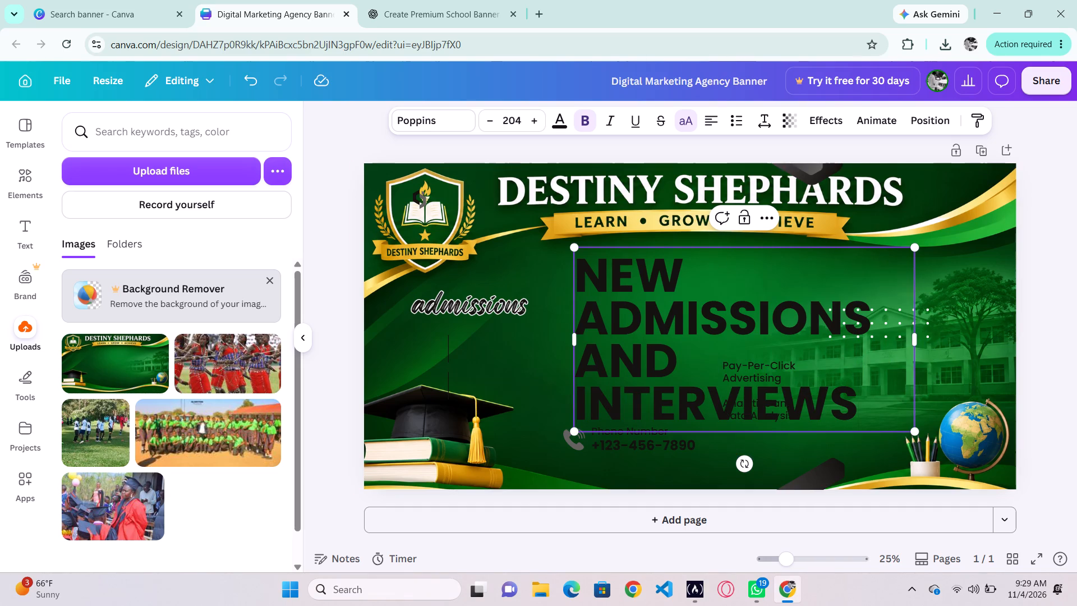
Widen the NEW ADMISSIONS AND INTERVIEWS text box and reduce its font size to 185 so the heading fits on two lines.
left_click_drag(919, 339, 992, 339)
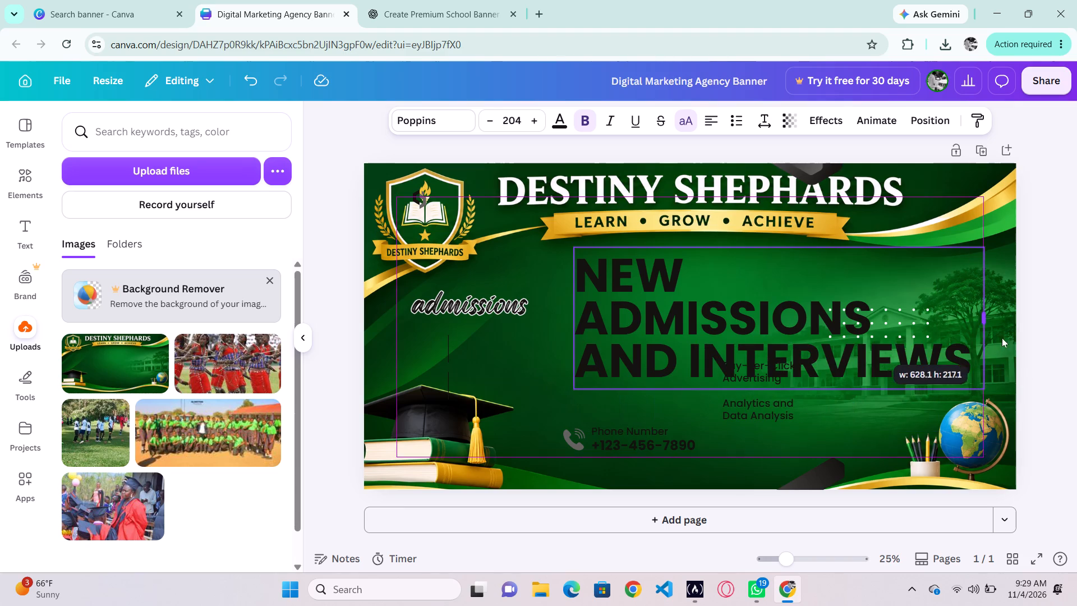
triple_click(491, 122)
left_click(491, 122)
triple_click(491, 122)
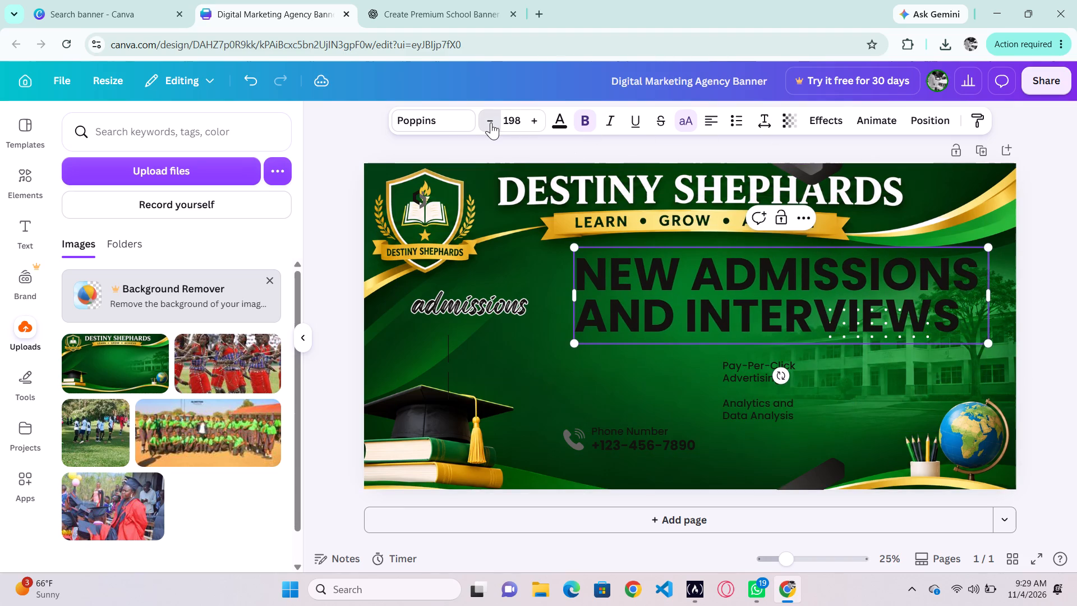
triple_click(491, 122)
triple_click(490, 122)
left_click(490, 122)
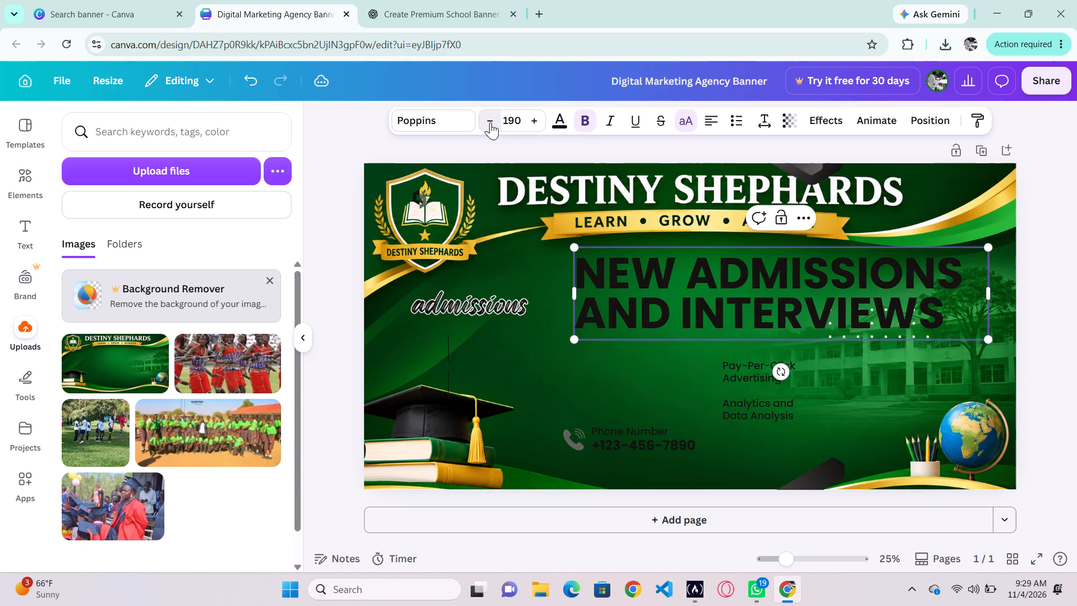
triple_click(490, 122)
double_click(490, 122)
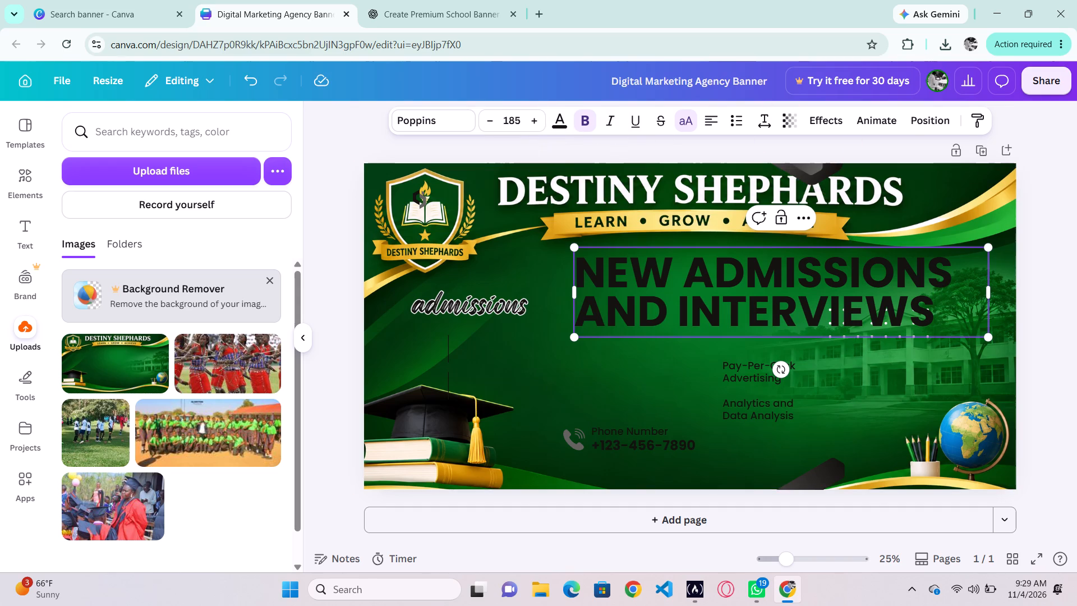
Change the text colour of the whole NEW ADMISSIONS AND INTERVIEWS heading to white.
double_click(693, 281)
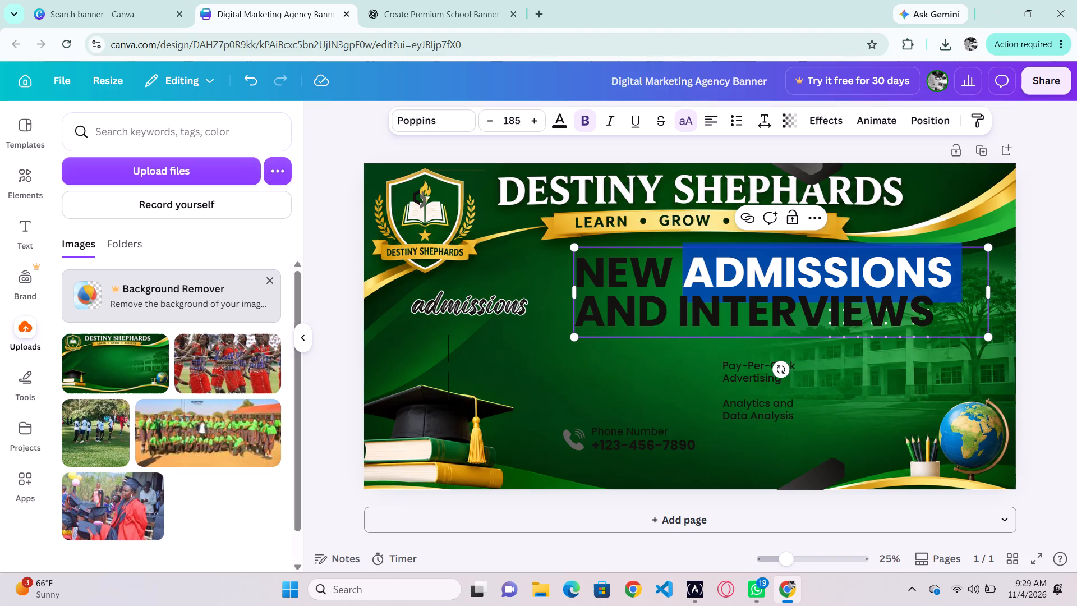
left_click(919, 306)
left_click_drag(955, 320, 638, 315)
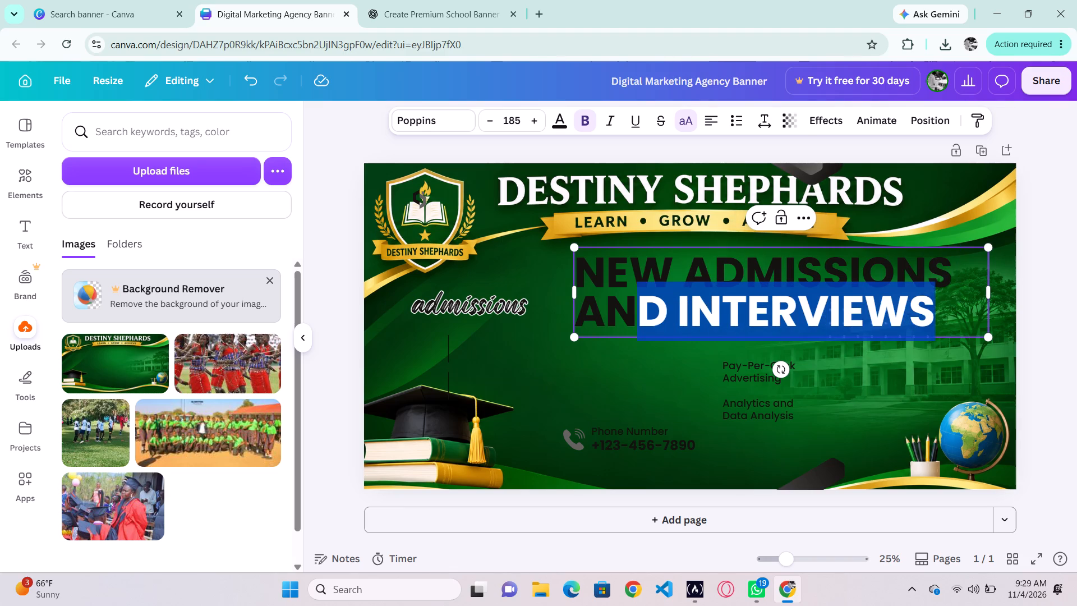
left_click_drag(638, 315, 591, 286)
left_click(948, 299)
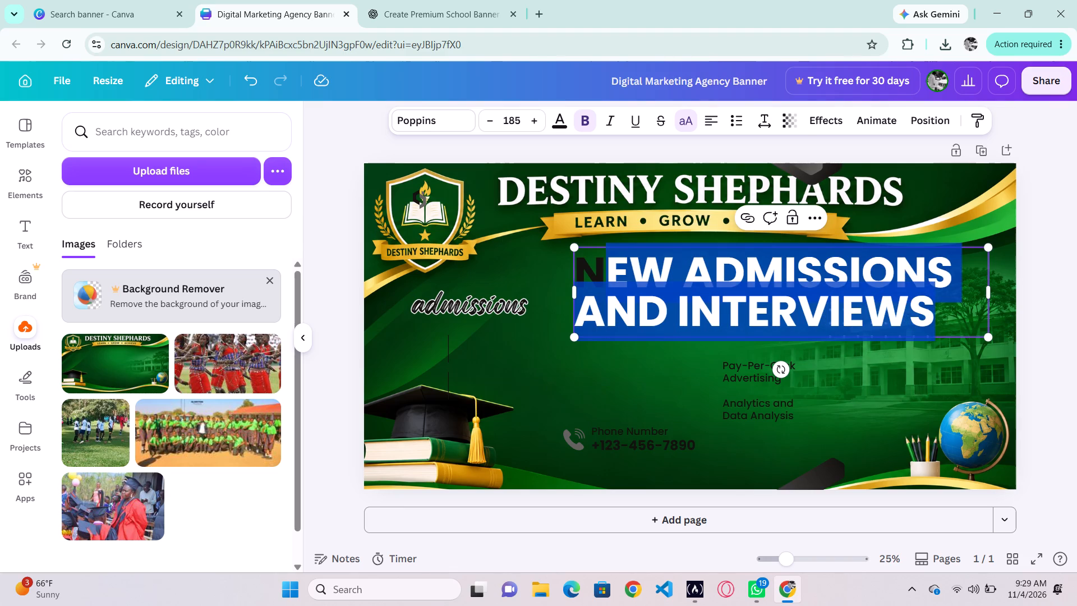
left_click(948, 322)
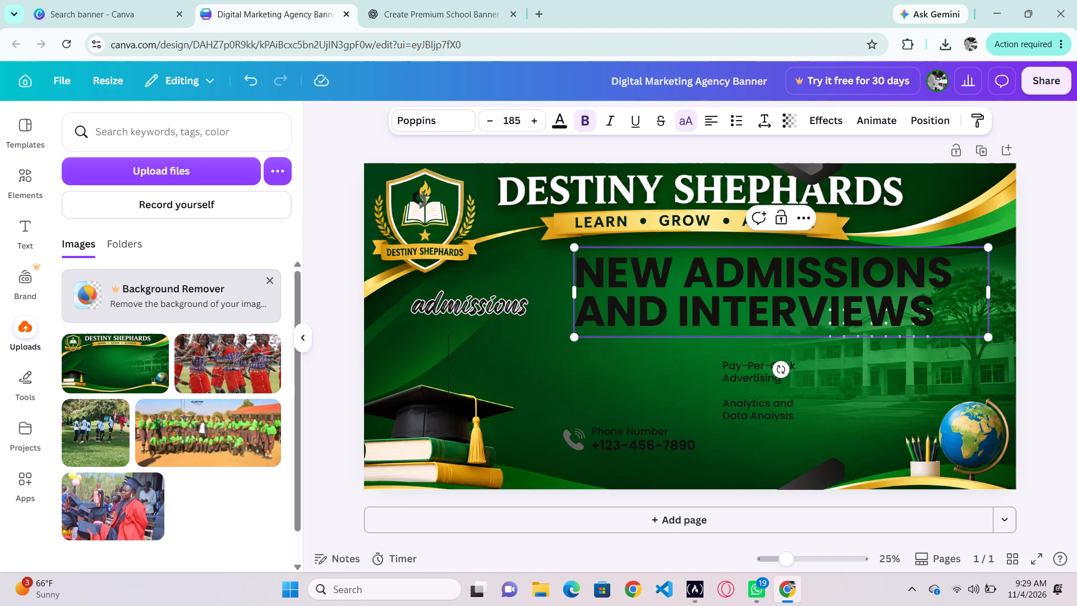
left_click_drag(581, 263, 950, 326)
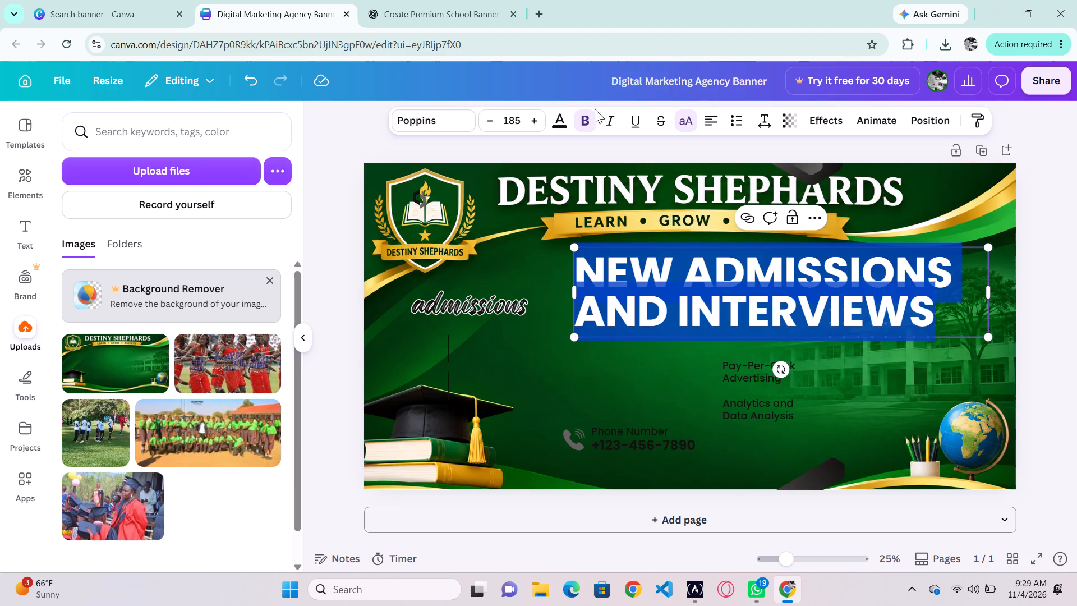
left_click(555, 125)
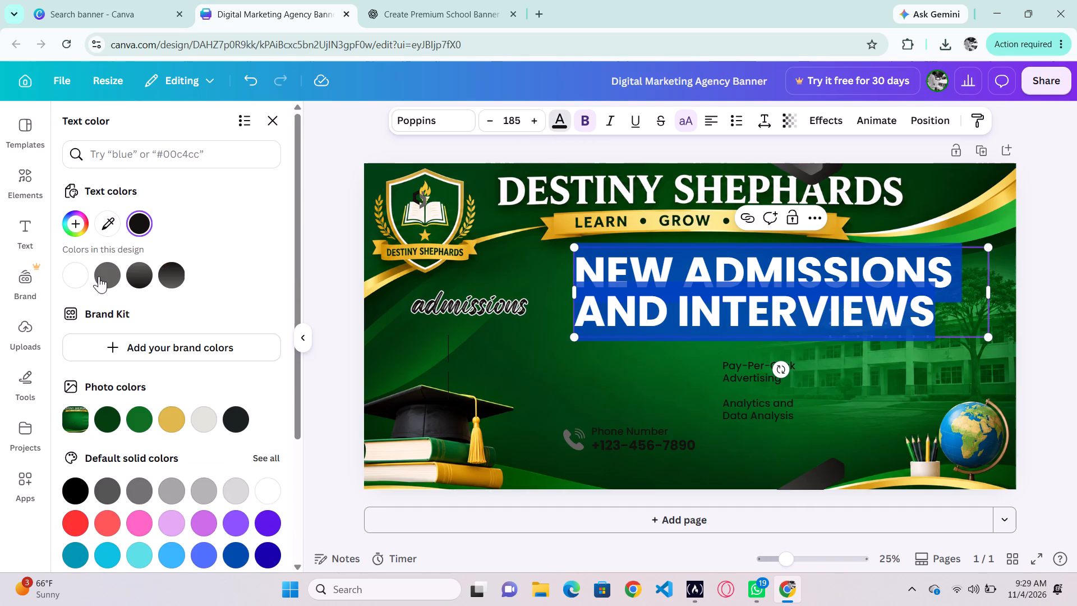
left_click(80, 274)
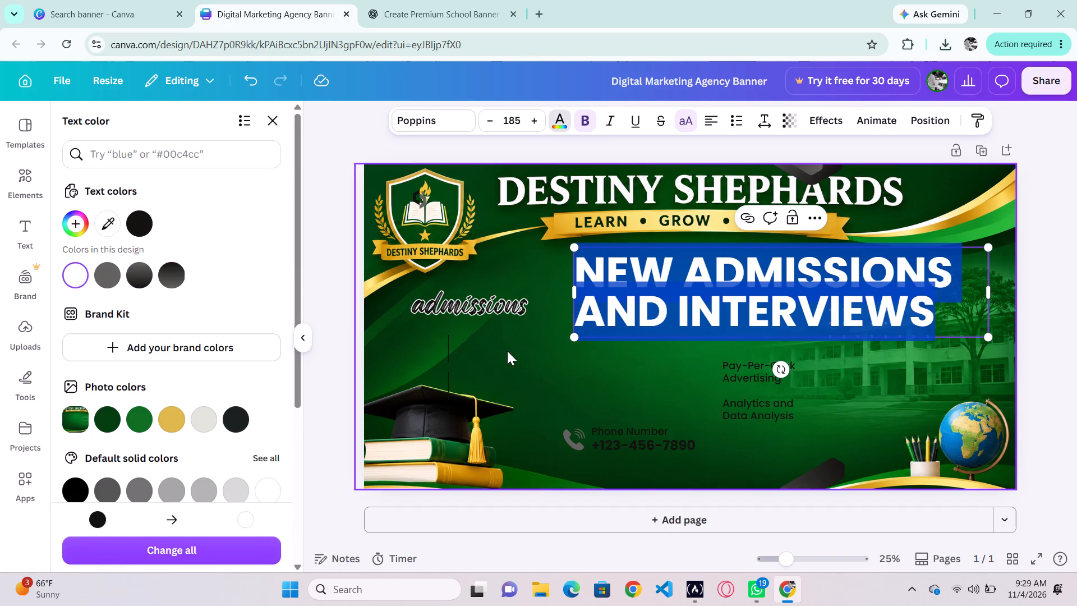
left_click(510, 351)
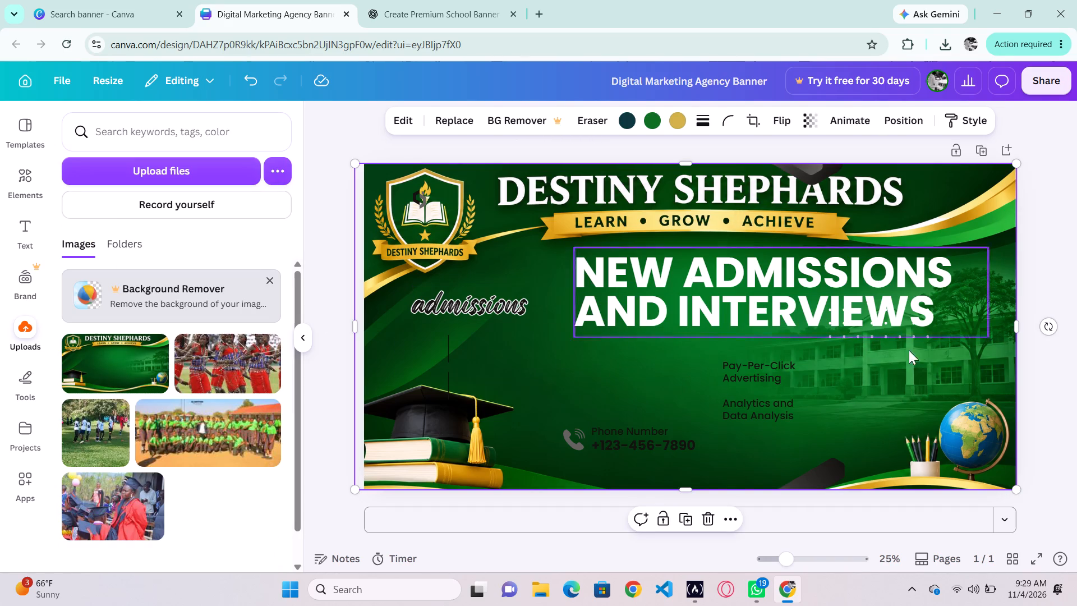
Move the white dot grid from the school building down to the banner's bottom edge, over the dark shape.
left_click_drag(847, 337, 846, 364)
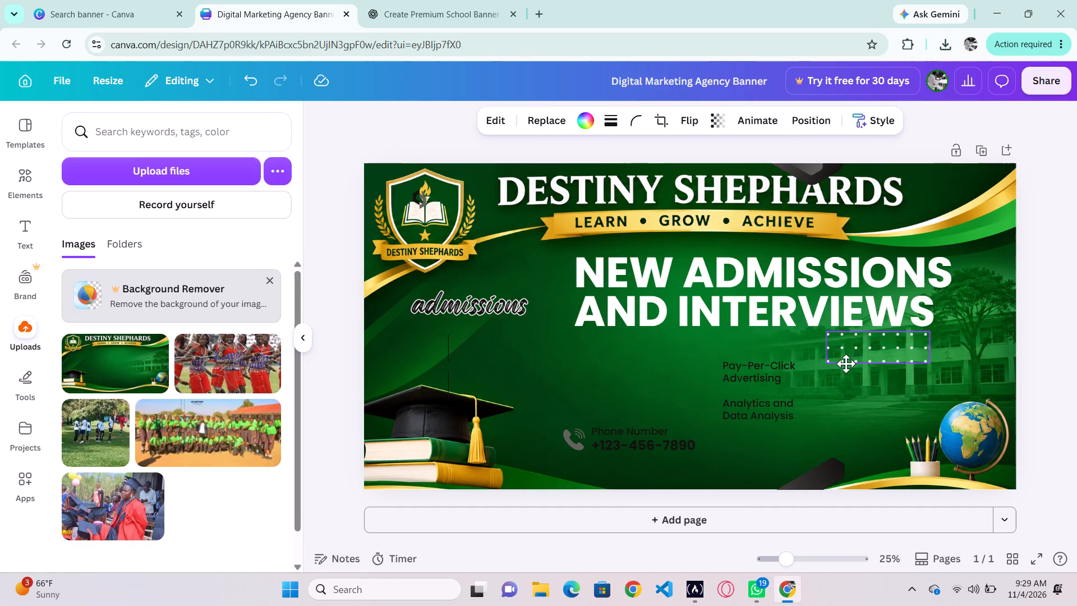
left_click_drag(846, 364, 776, 483)
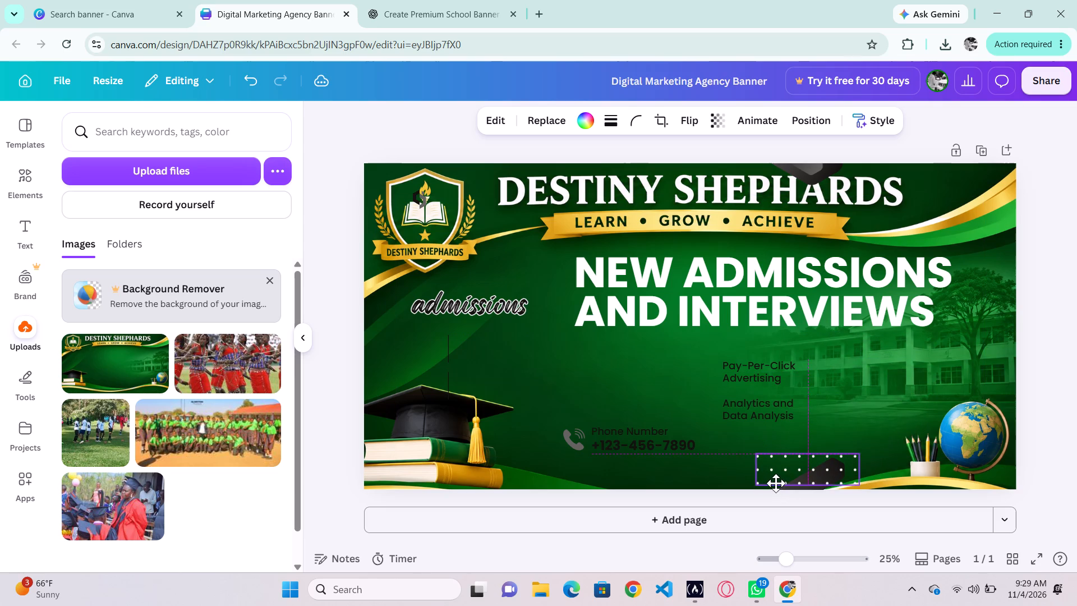
left_click_drag(776, 483, 777, 482)
left_click(813, 470)
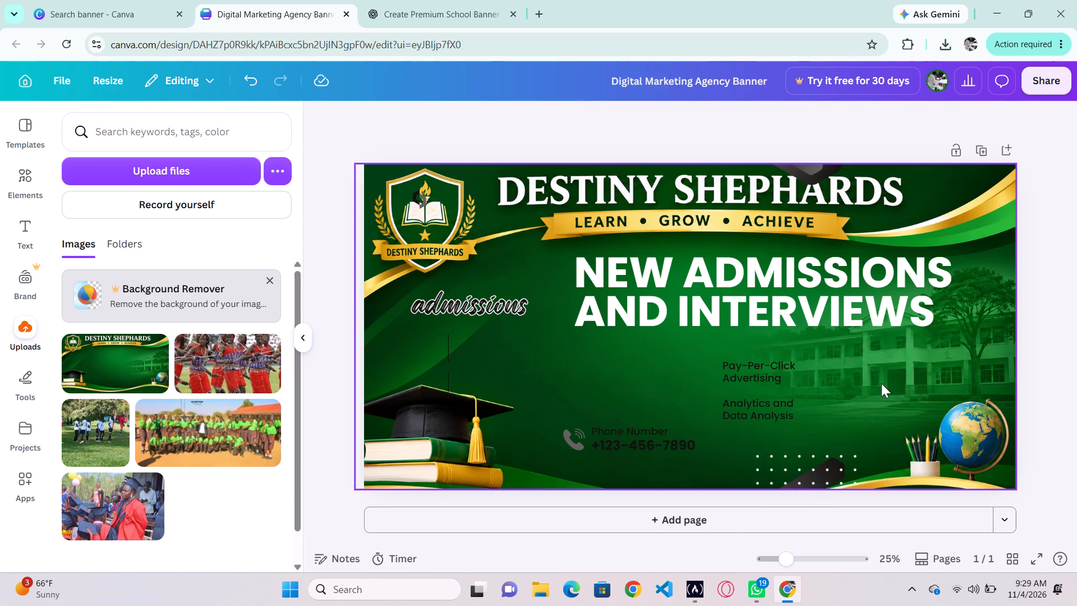
Move the NEW ADMISSIONS AND INTERVIEWS heading slightly down, leaving more space below the LEARN • GROW • ACHIEVE ribbon.
left_click(881, 383)
left_click(739, 261)
left_click_drag(741, 264, 744, 282)
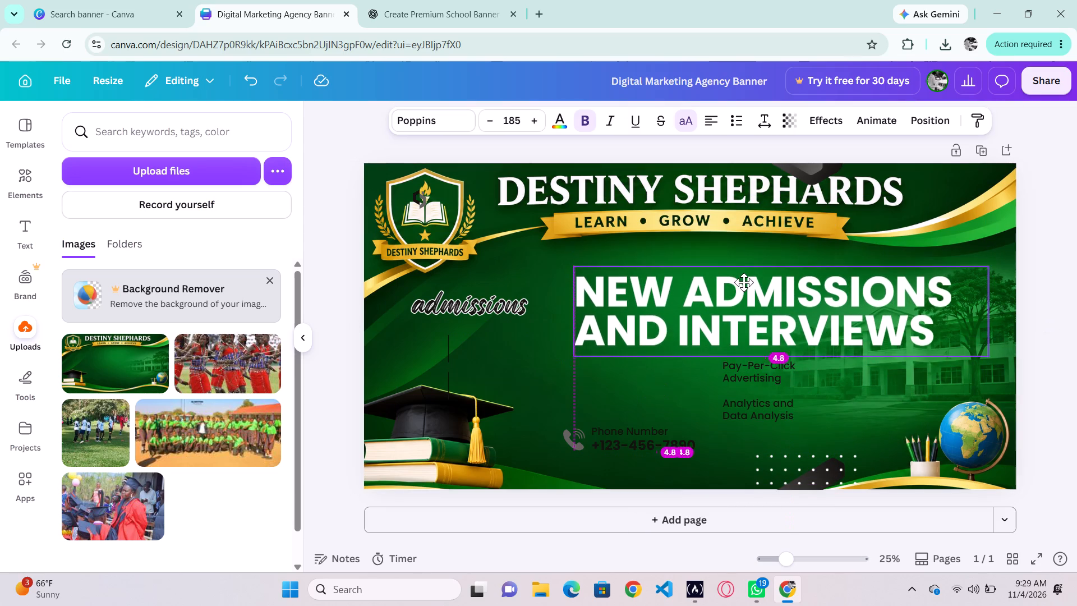
left_click_drag(744, 282, 743, 277)
left_click(845, 392)
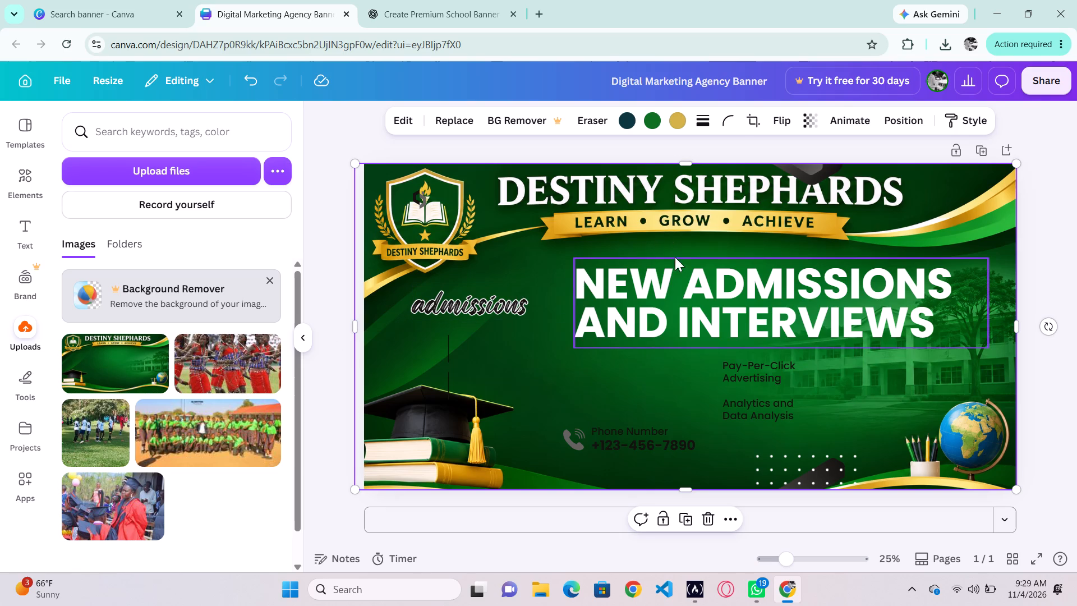
Delete the two leftover dark shapes overlapping the banner's top edge behind the DESTINY SHEPHARDS title.
left_click(809, 177)
key("BackSpace")
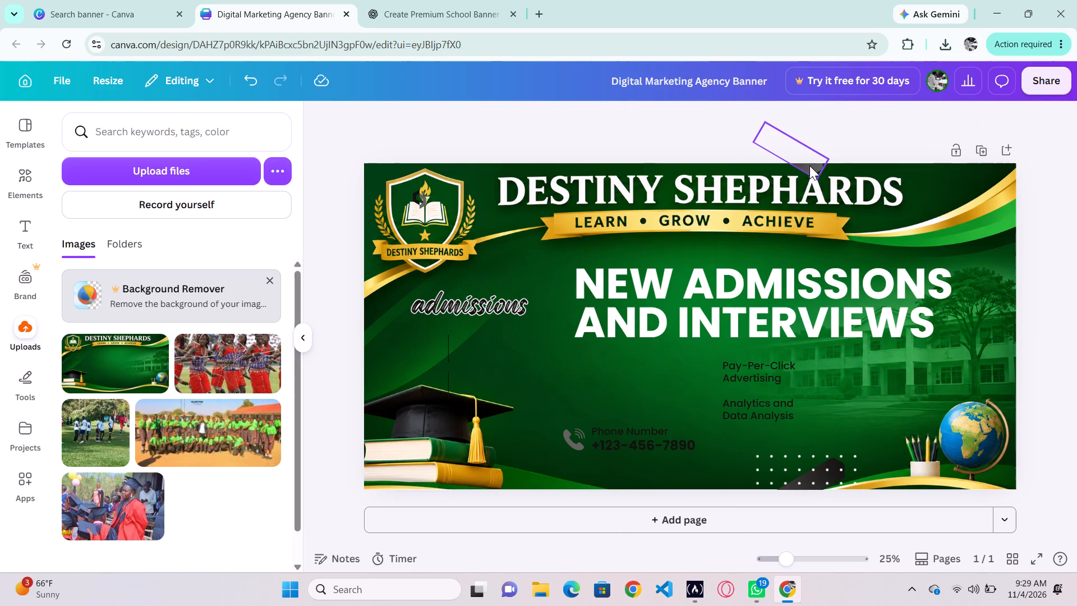
left_click(809, 166)
key("Delete")
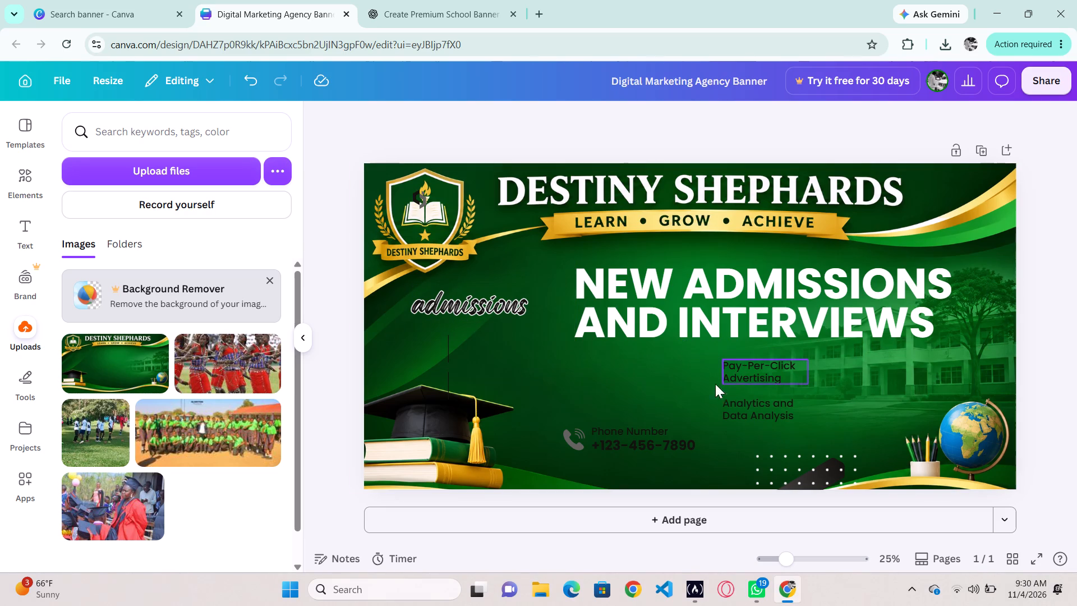
Select the placeholder number text beneath the Phone Number label.
left_click(629, 442)
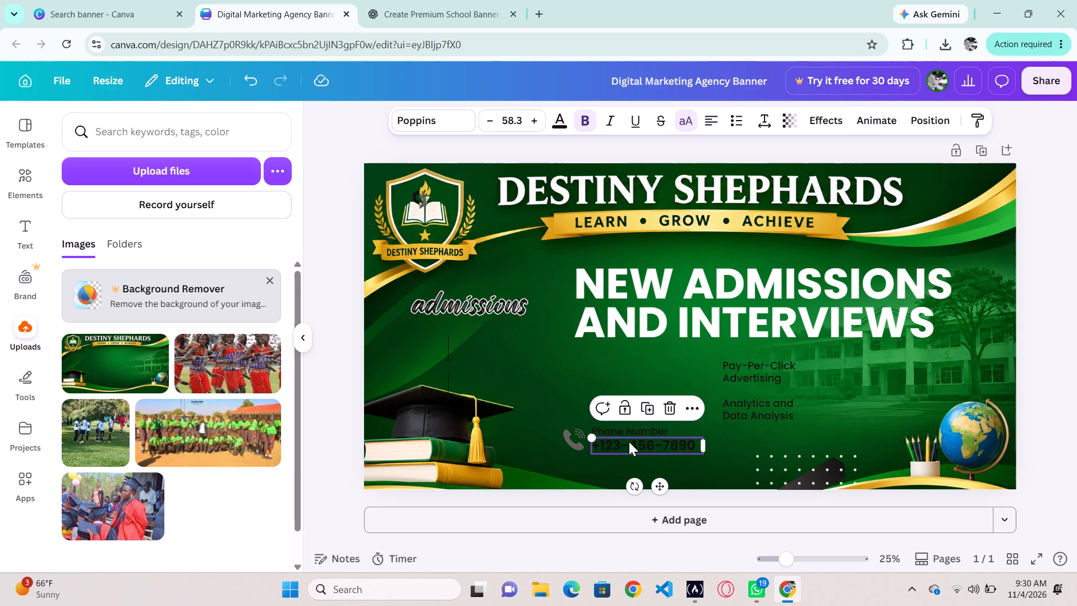
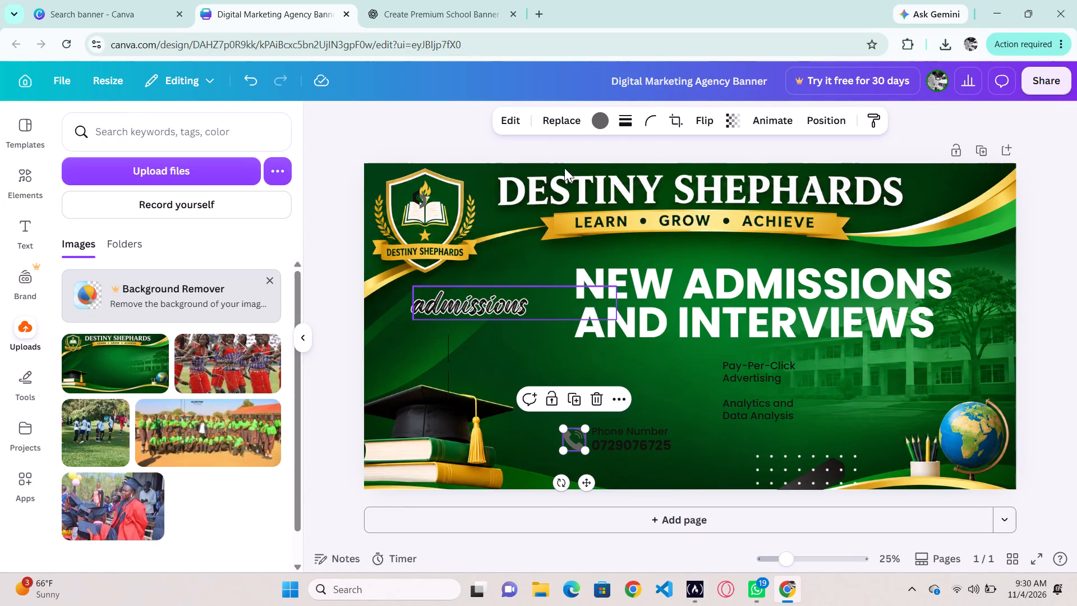
Change the telephone icon's colour to the default solid red.
left_click(590, 121)
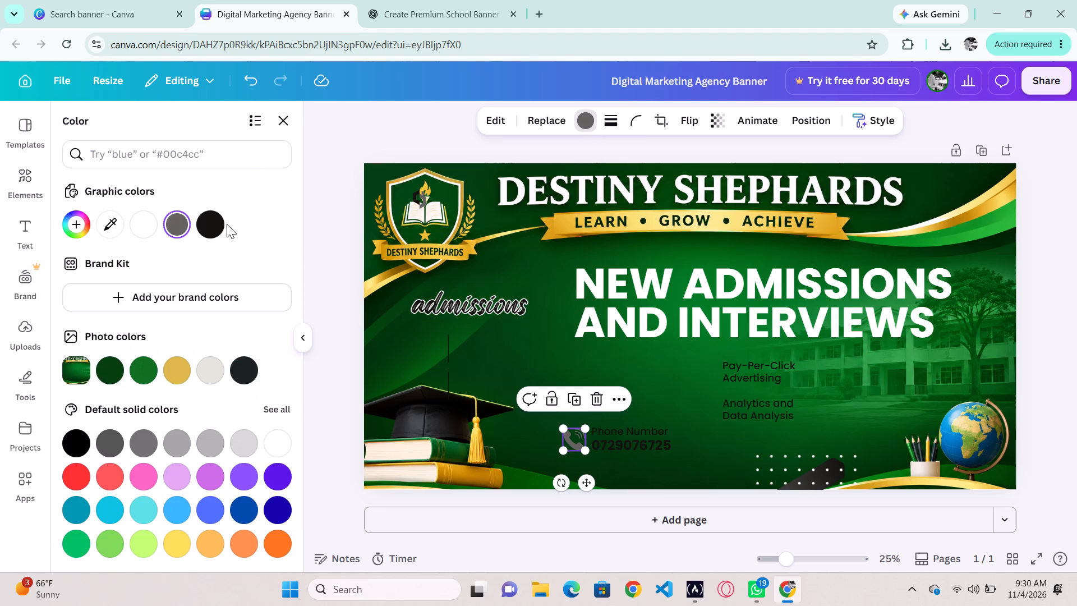
left_click(75, 464)
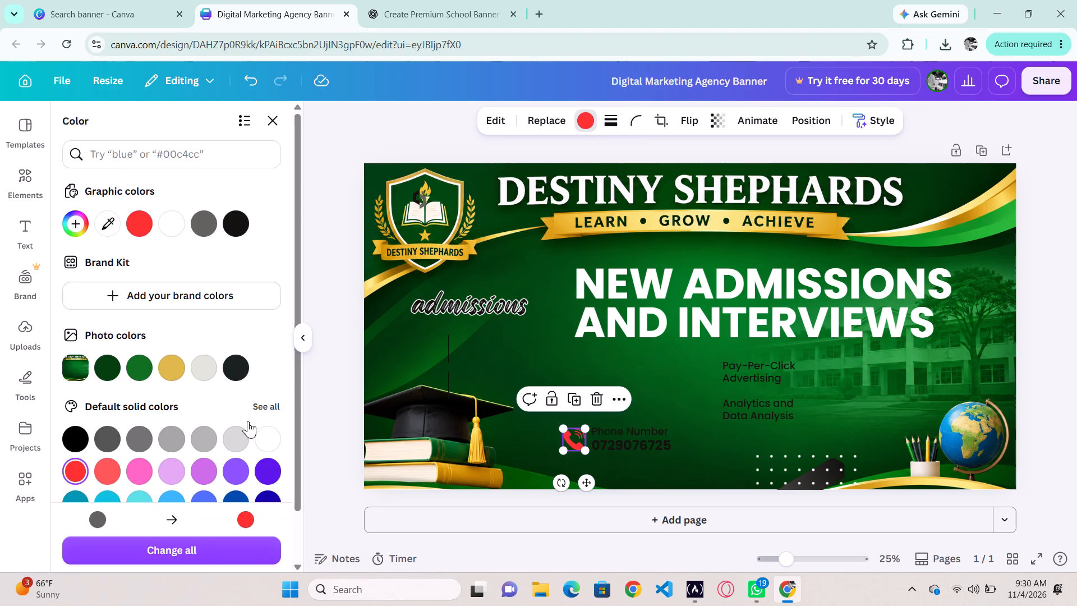
left_click(488, 360)
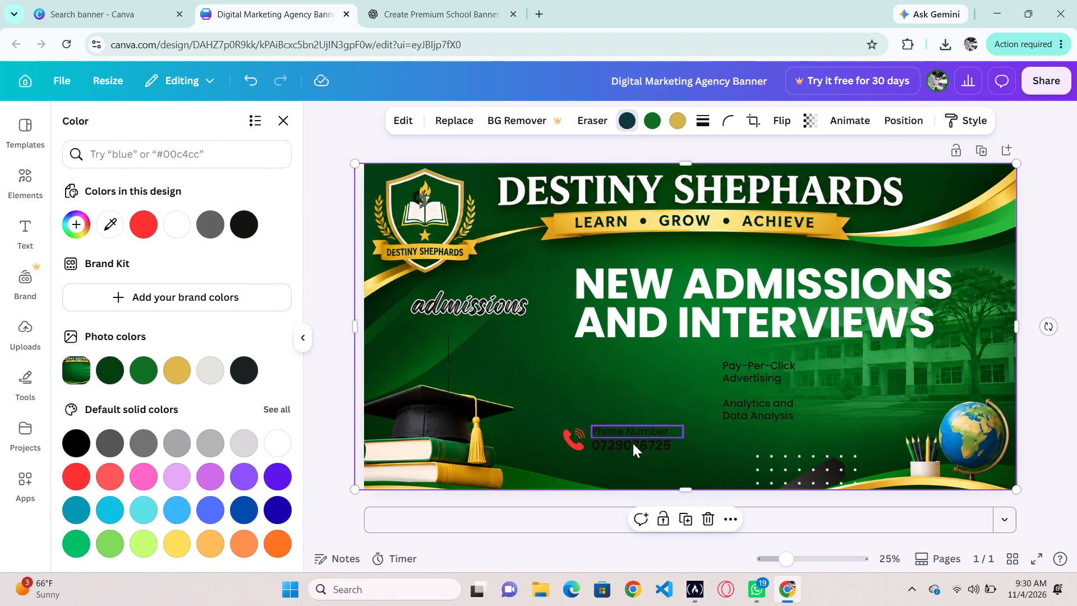
Recolour the phone number digits beside the telephone icon to the light yellow green photo colour #e3e4db.
left_click(633, 443)
left_click(556, 125)
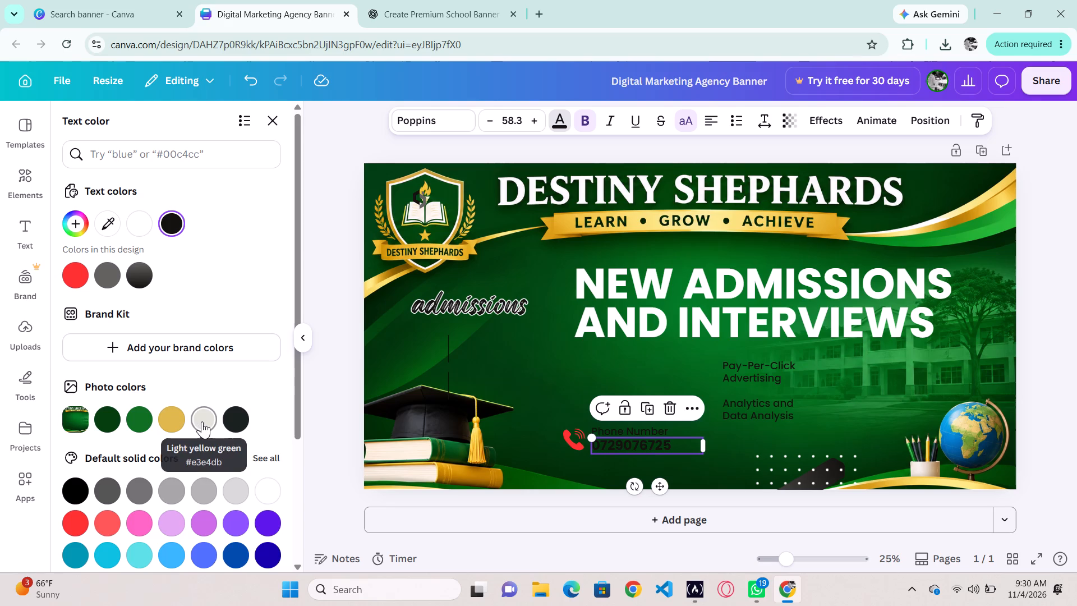
left_click(202, 421)
left_click(742, 439)
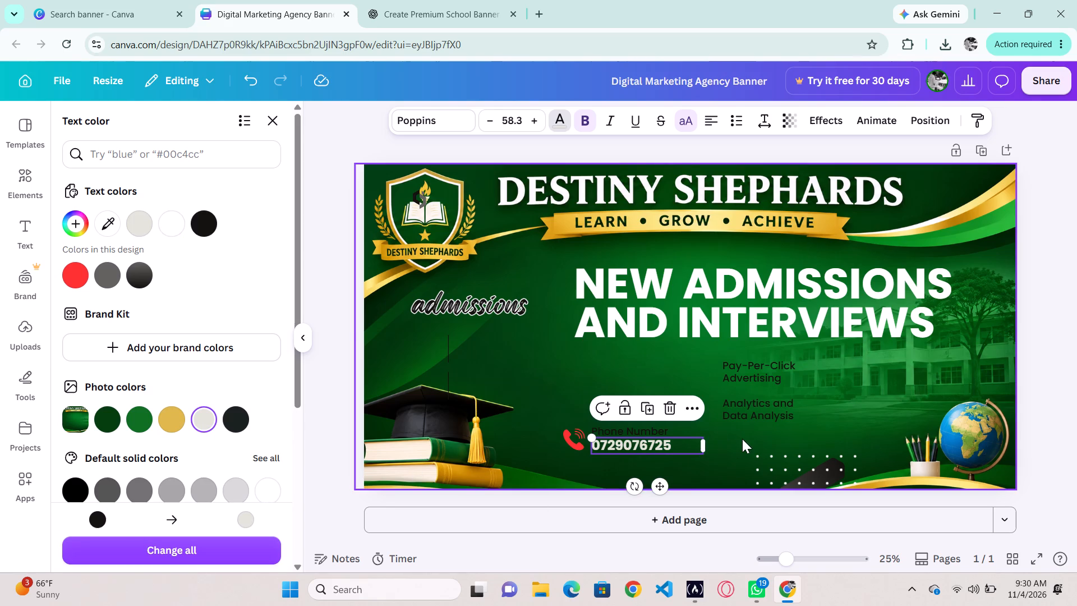
Change the text colour of the "Phone Number" label above the digits to white.
left_click(623, 432)
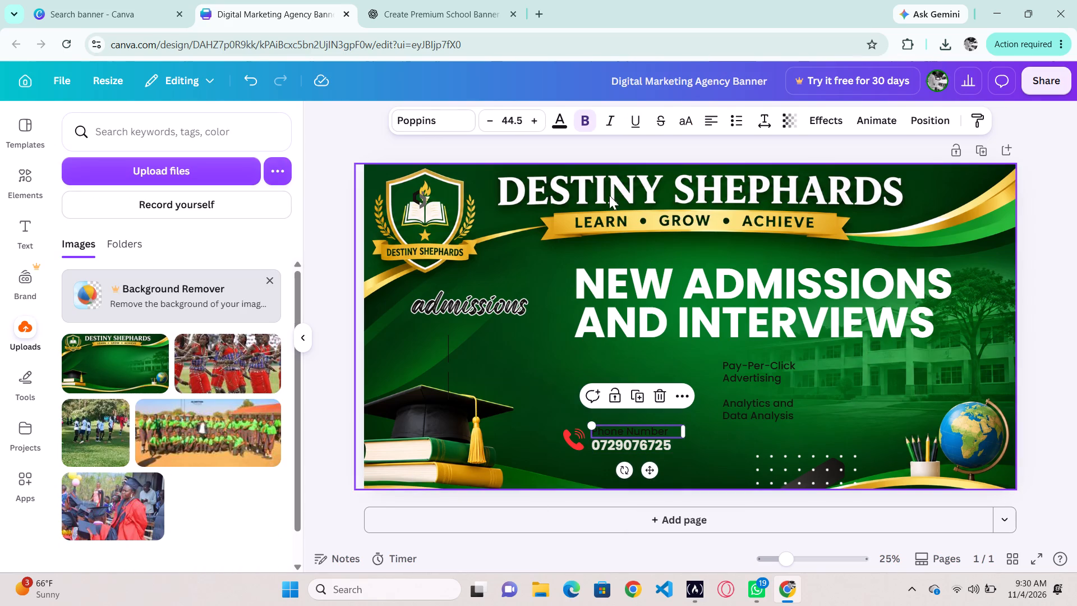
left_click(562, 124)
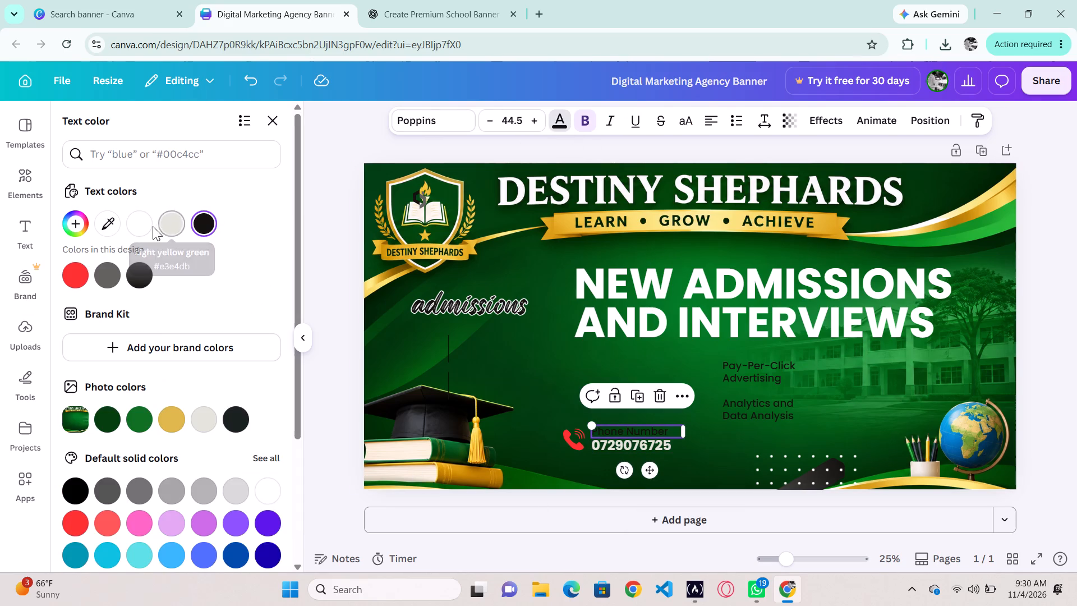
left_click(143, 227)
left_click(553, 370)
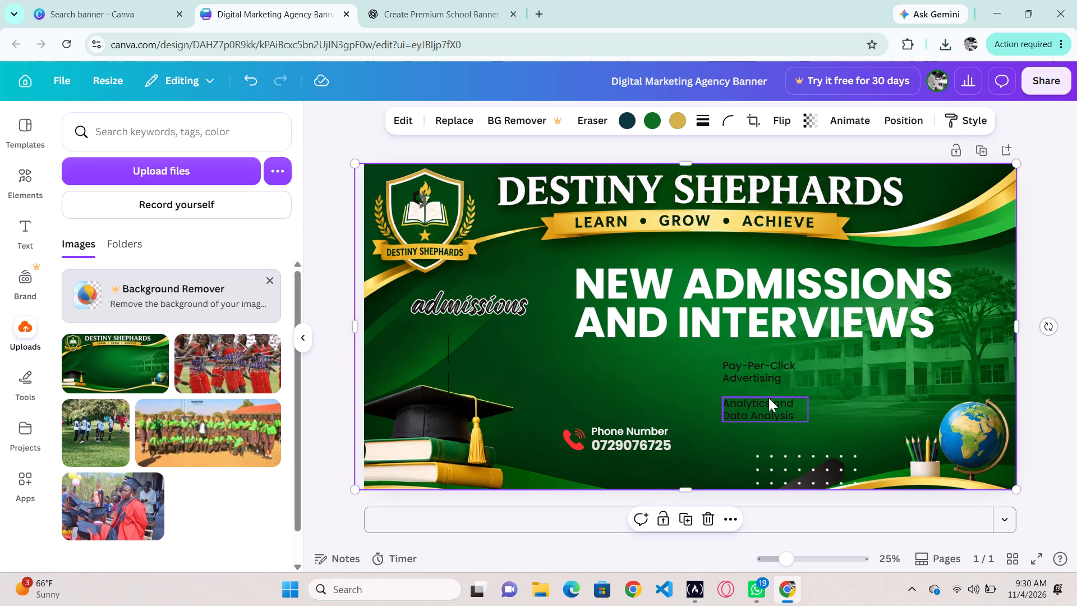
Replace the "Analytics and Data Analysis" text with "dates:9th-18th only working days".
double_click(768, 398)
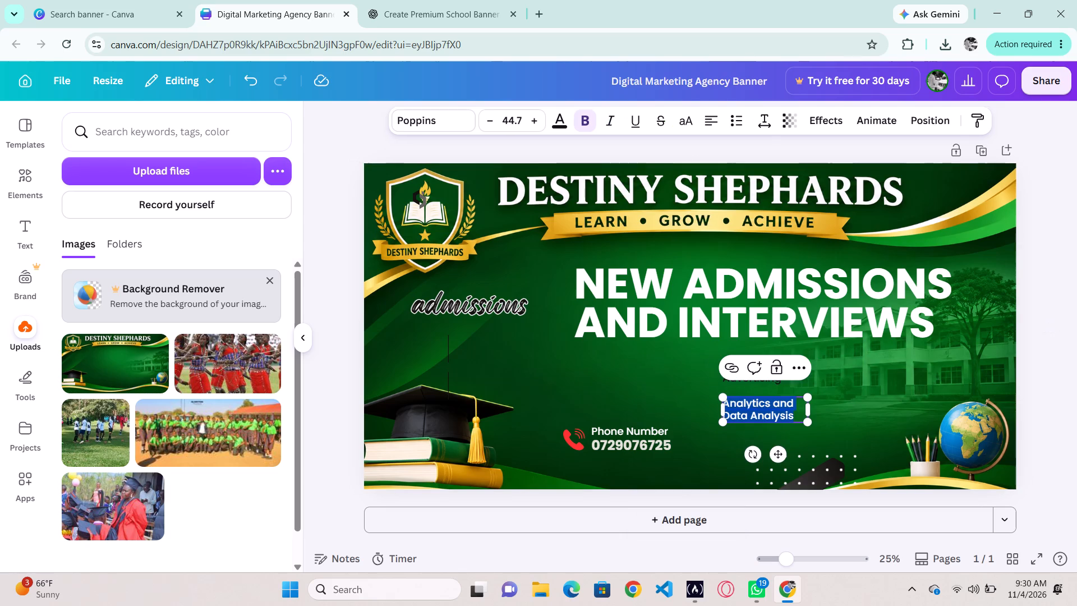
type("dat")
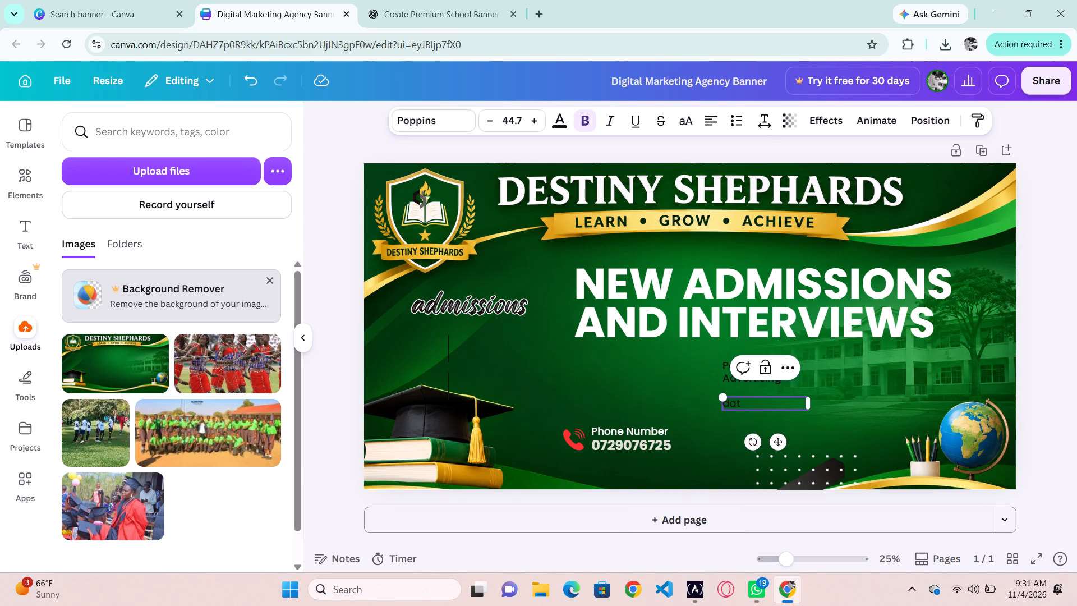
type("es")
key("period")
key("BackSpace")
key("apostrophe")
key("BackSpace")
key("backslash")
key("BackSpace")
key("semicolon")
key("BackSpace")
key("shift+colon")
key("9")
type("th")
key("8")
key("BackSpace")
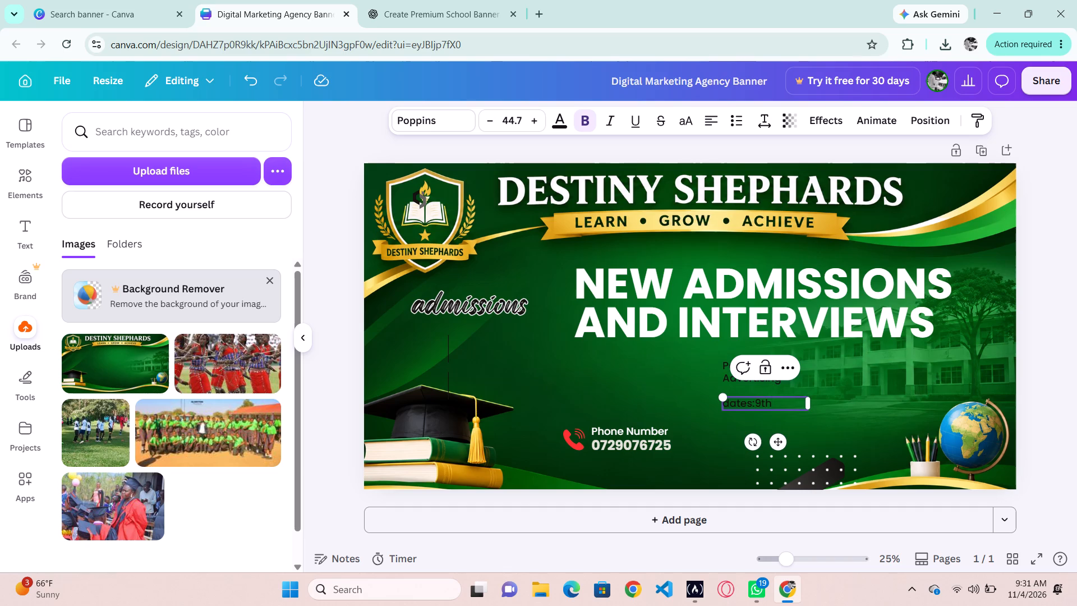
key("shift+braceleft")
key("BackSpace")
key("shift+asterisk")
key("shift+BackSpace")
key("shift+underscore")
key("shift+BackSpace")
key("minus")
key("1")
key("8")
type("th")
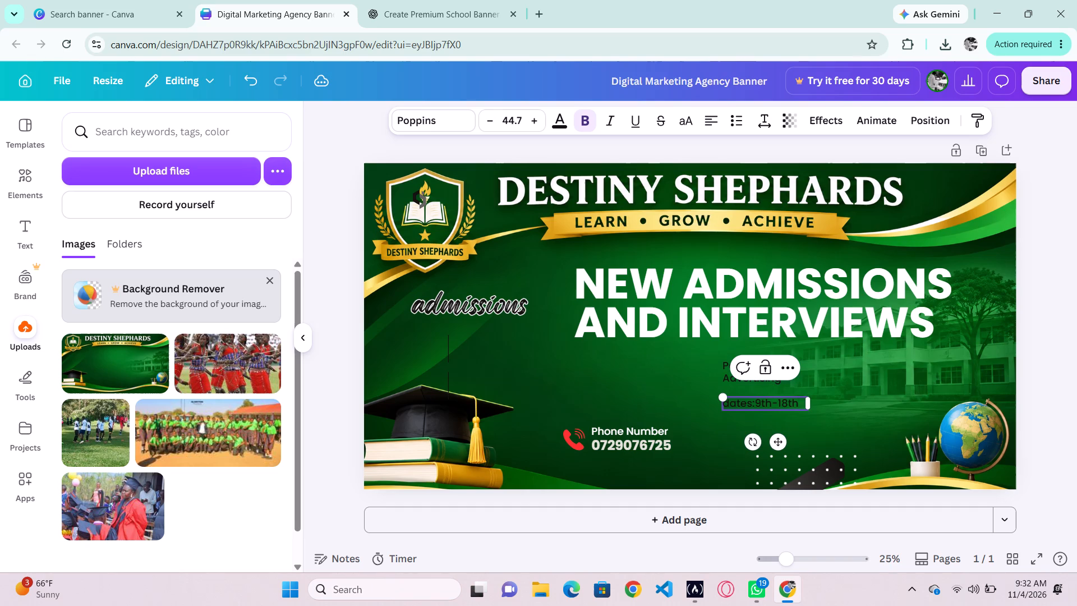
key("space")
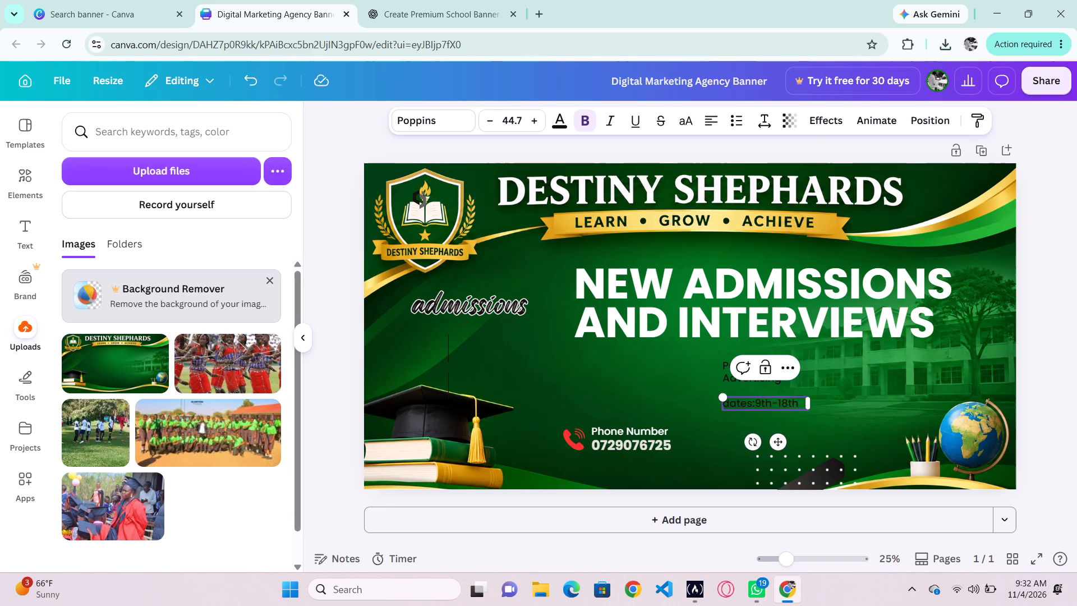
type("o")
type("nl")
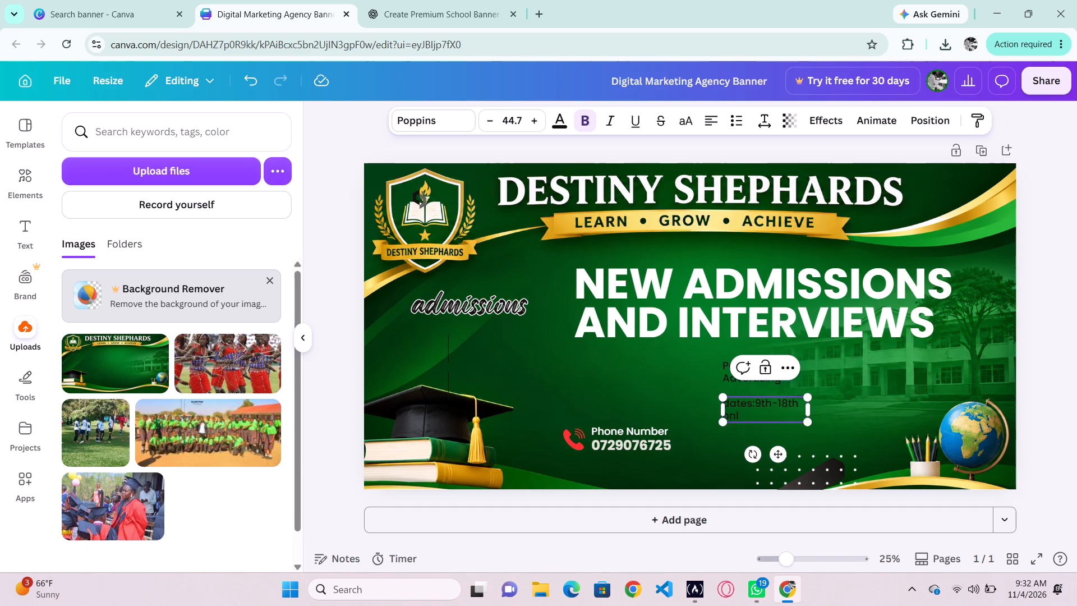
type("y working day")
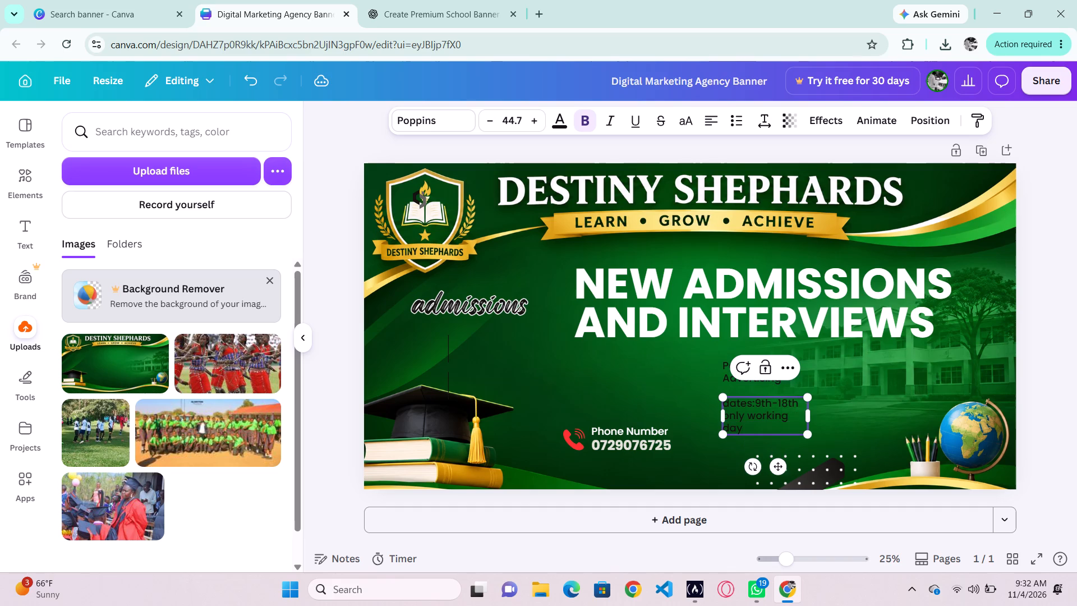
key("s")
Widen the dates text box so that its text fits on two lines.
left_click_drag(811, 419, 835, 416)
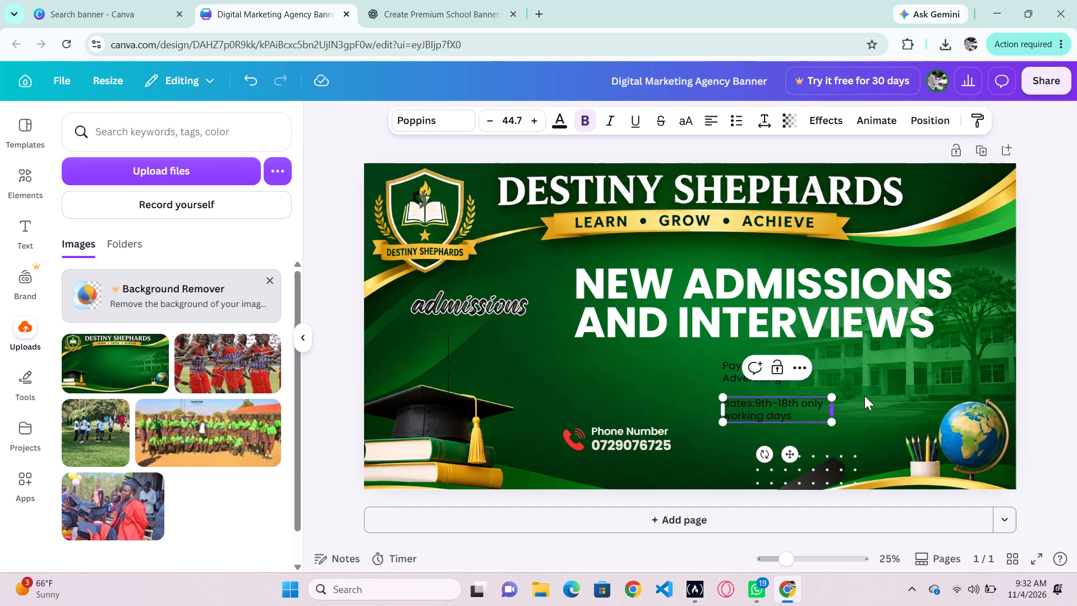
left_click(864, 396)
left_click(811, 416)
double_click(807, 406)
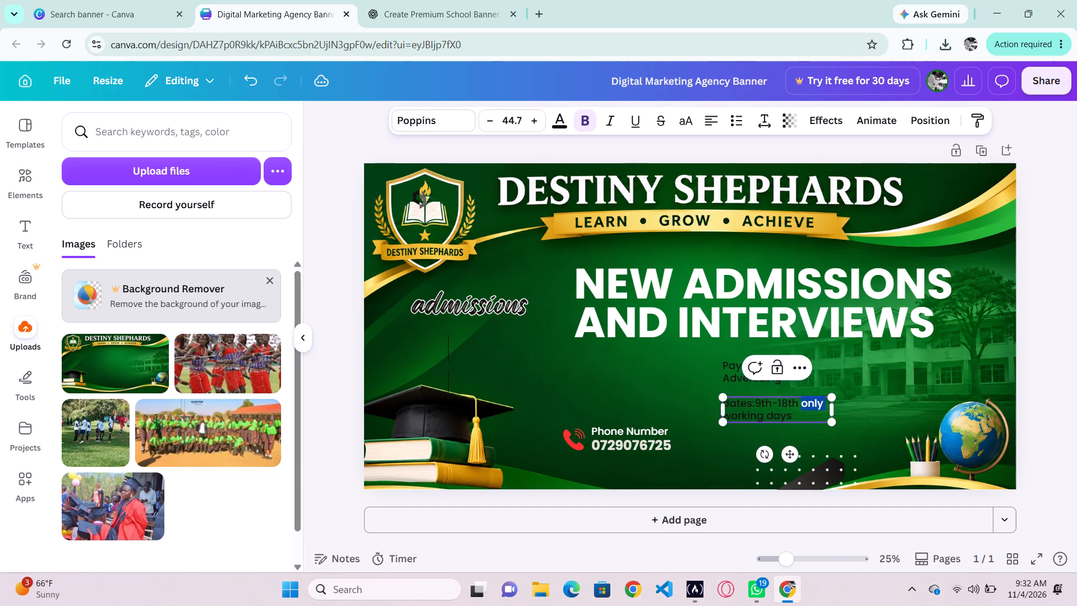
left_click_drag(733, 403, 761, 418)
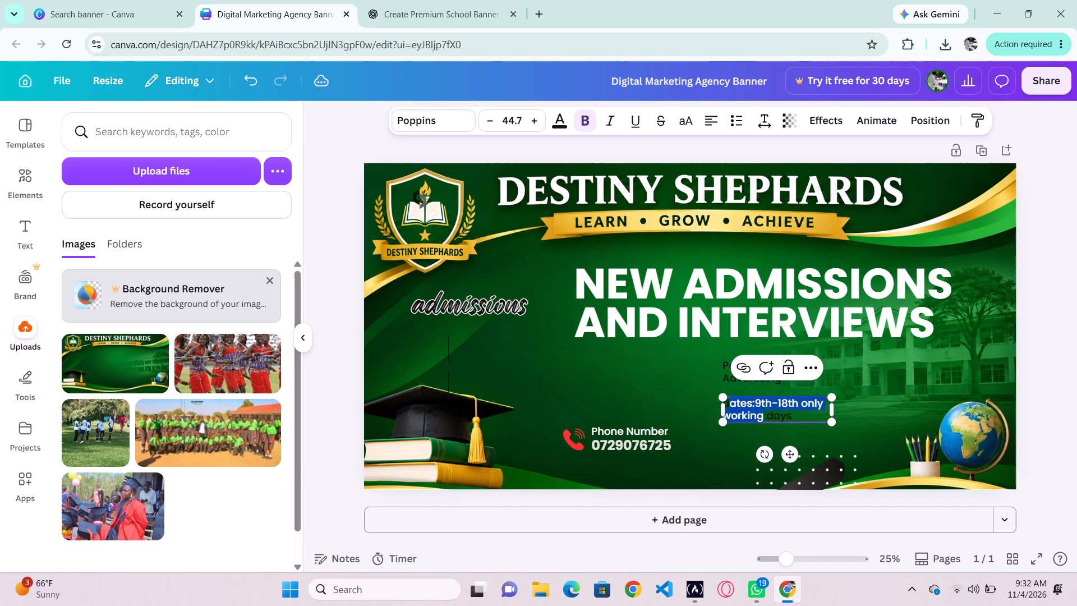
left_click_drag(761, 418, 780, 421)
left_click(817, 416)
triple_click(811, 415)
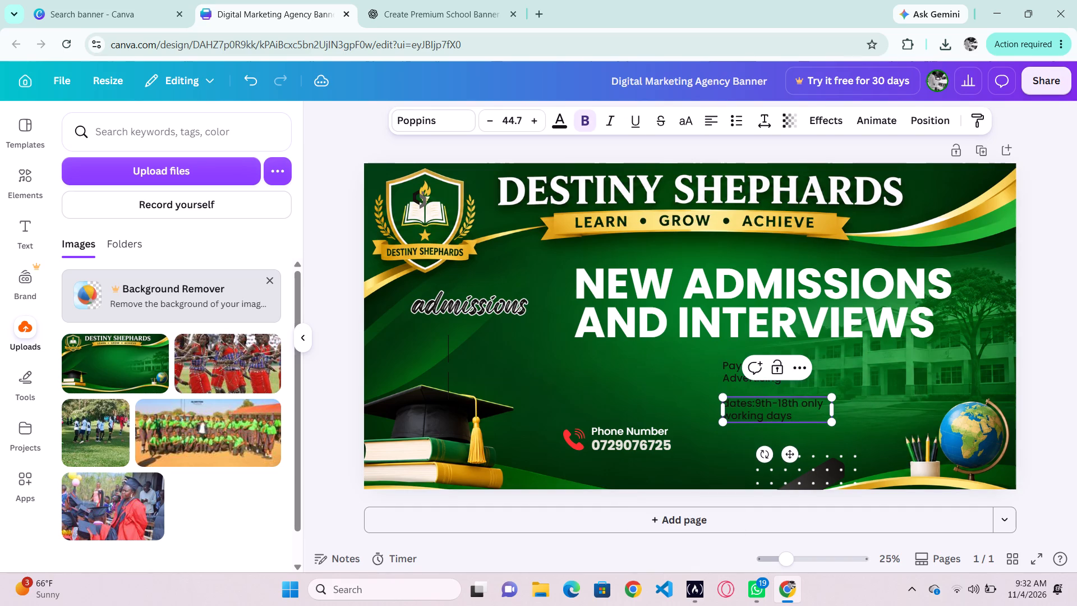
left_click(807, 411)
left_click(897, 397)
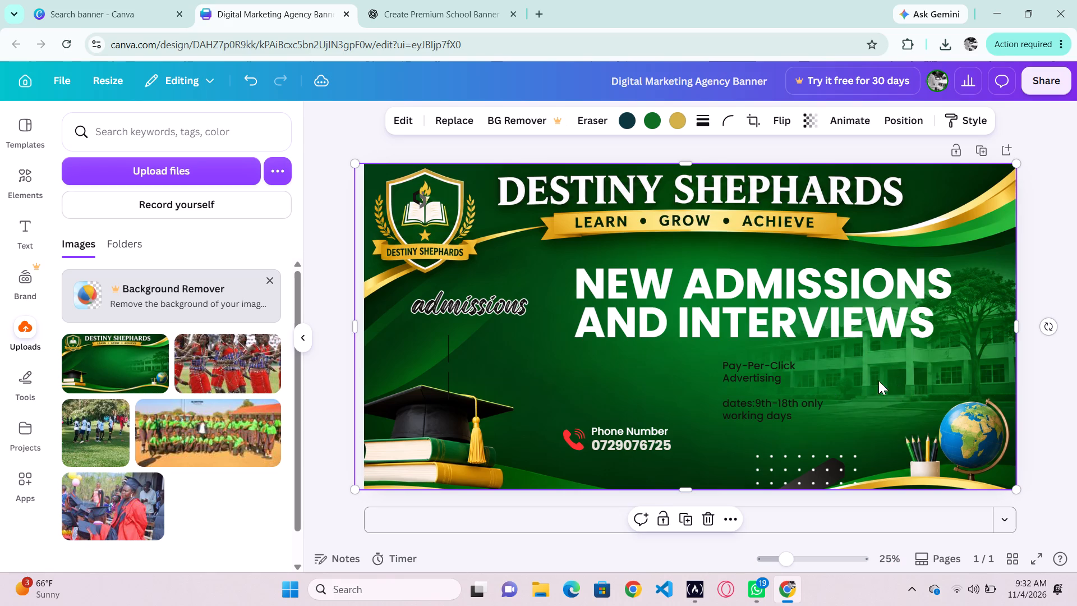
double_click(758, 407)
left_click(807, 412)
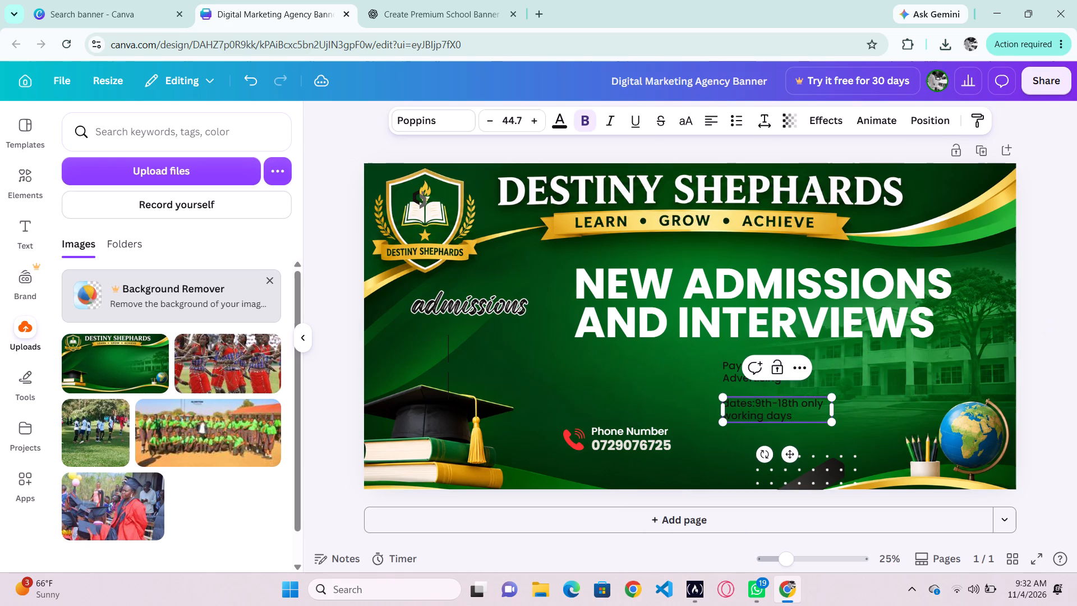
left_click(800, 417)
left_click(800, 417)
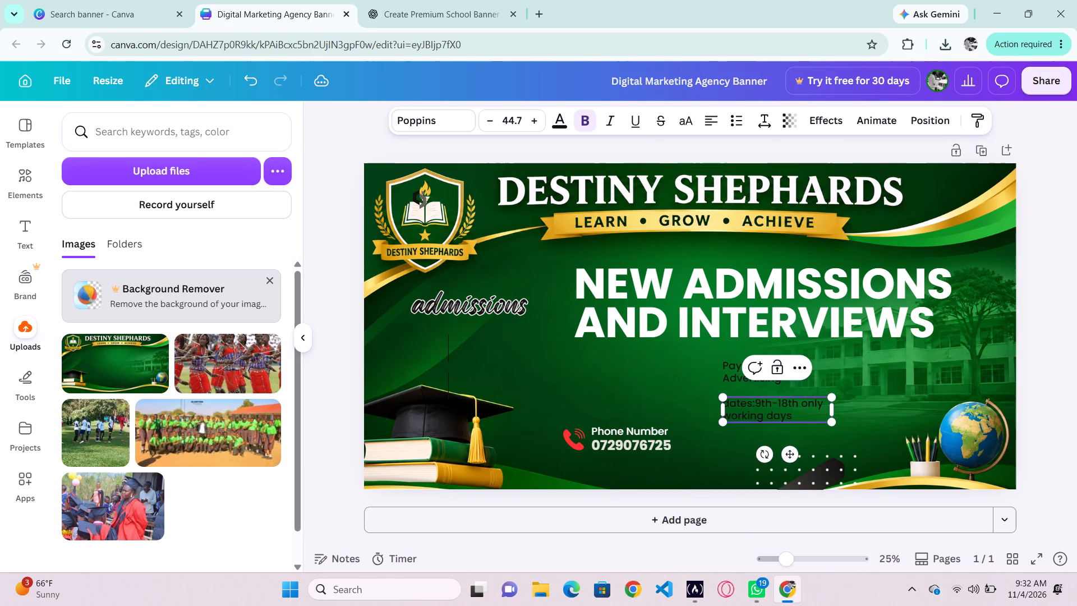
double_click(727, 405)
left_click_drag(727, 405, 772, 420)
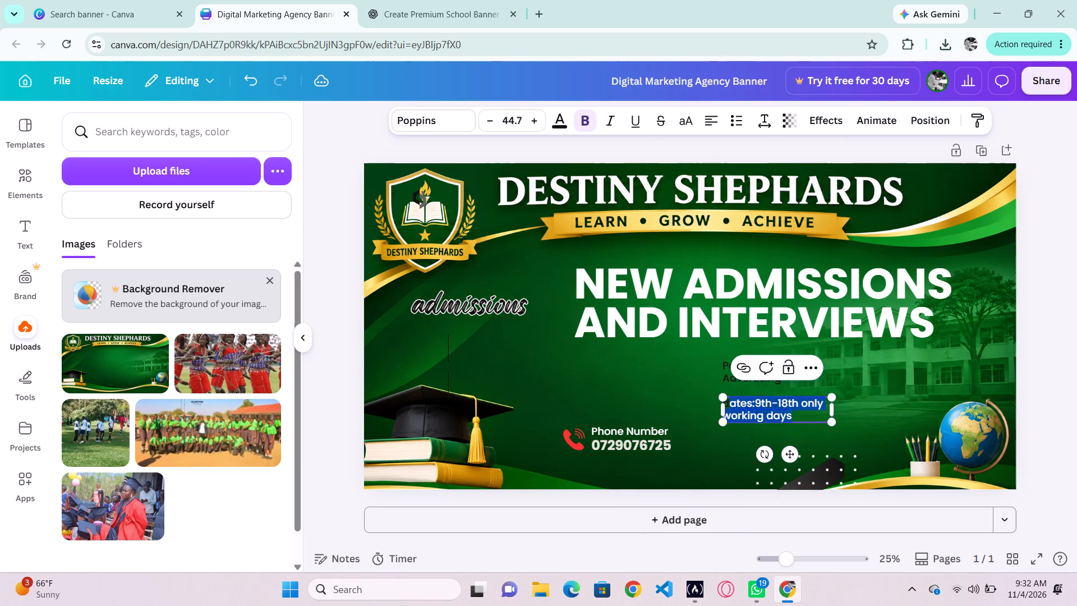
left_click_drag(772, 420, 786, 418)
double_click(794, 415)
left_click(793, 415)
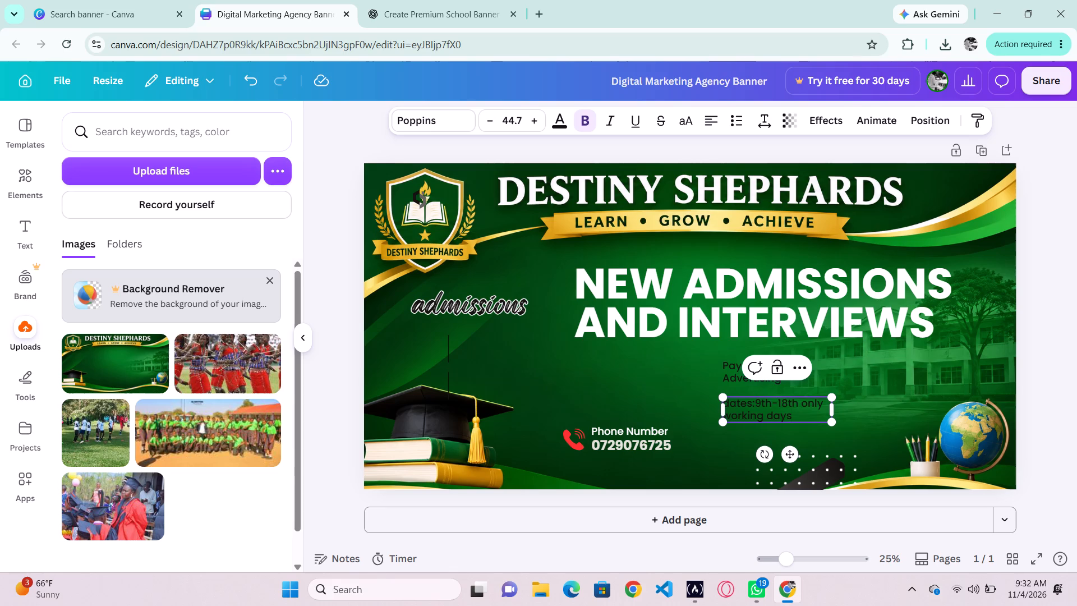
Enlarge the dates text box by its corner to a font size of 47.6.
left_click(804, 414)
left_click_drag(722, 399, 713, 393)
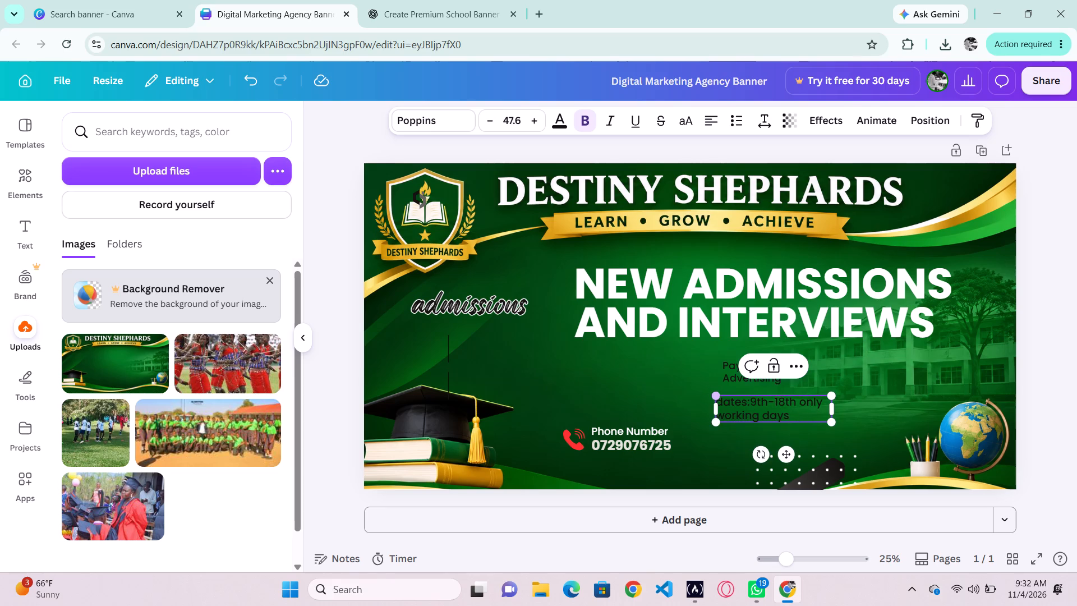
Change the colour of the whole "dates:9th-18th only working days" text to white.
left_click_drag(789, 415, 724, 396)
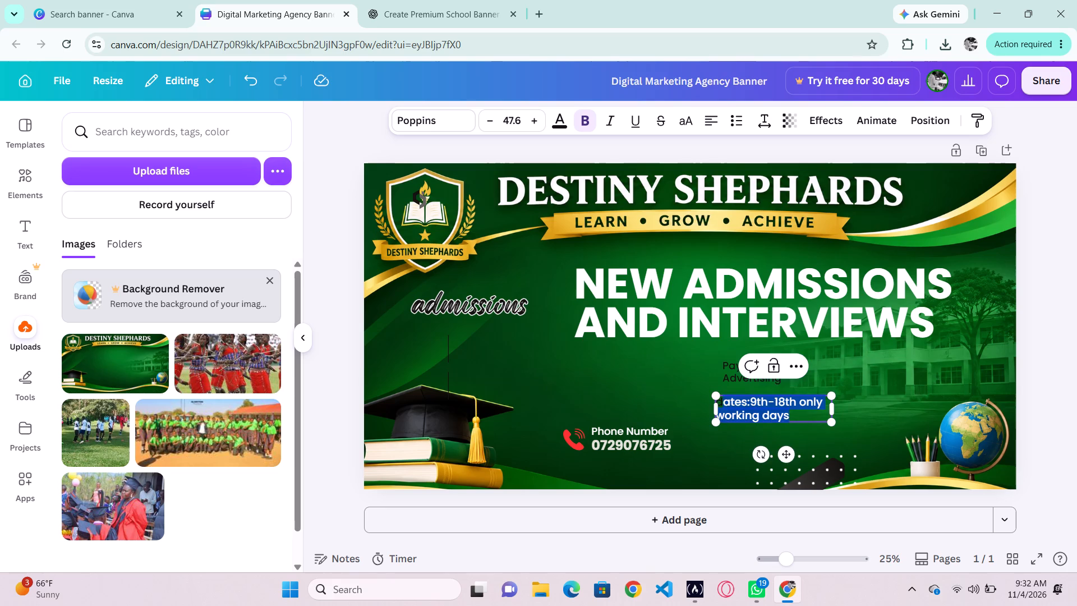
left_click_drag(724, 396, 711, 399)
left_click(561, 126)
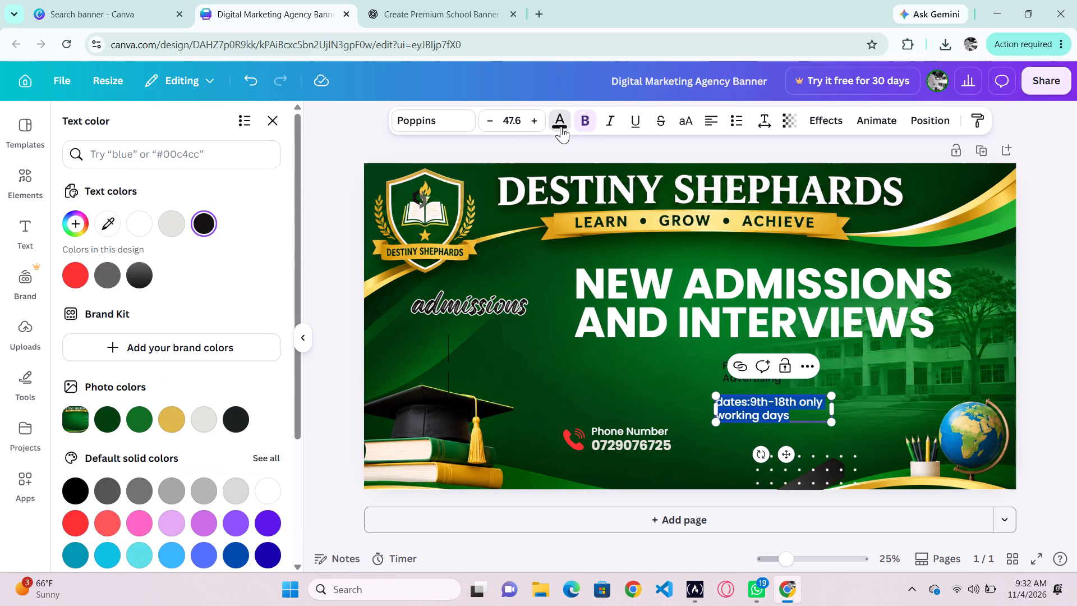
left_click(137, 222)
left_click(573, 391)
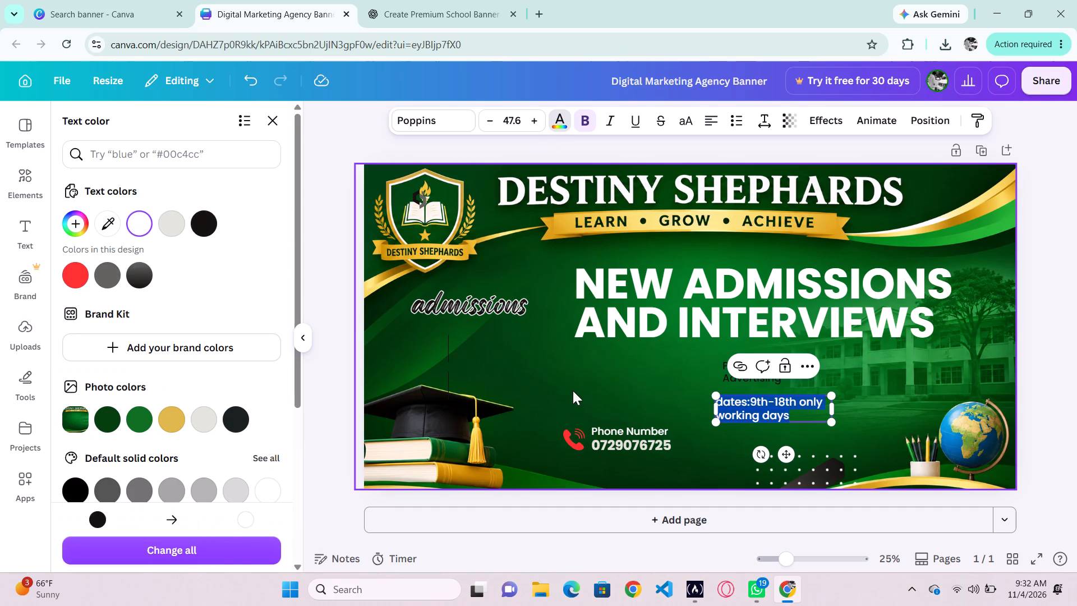
Replace the "Pay-Per-Click Advertising" text above the dates with "Pp2-Grade 9".
left_click(754, 372)
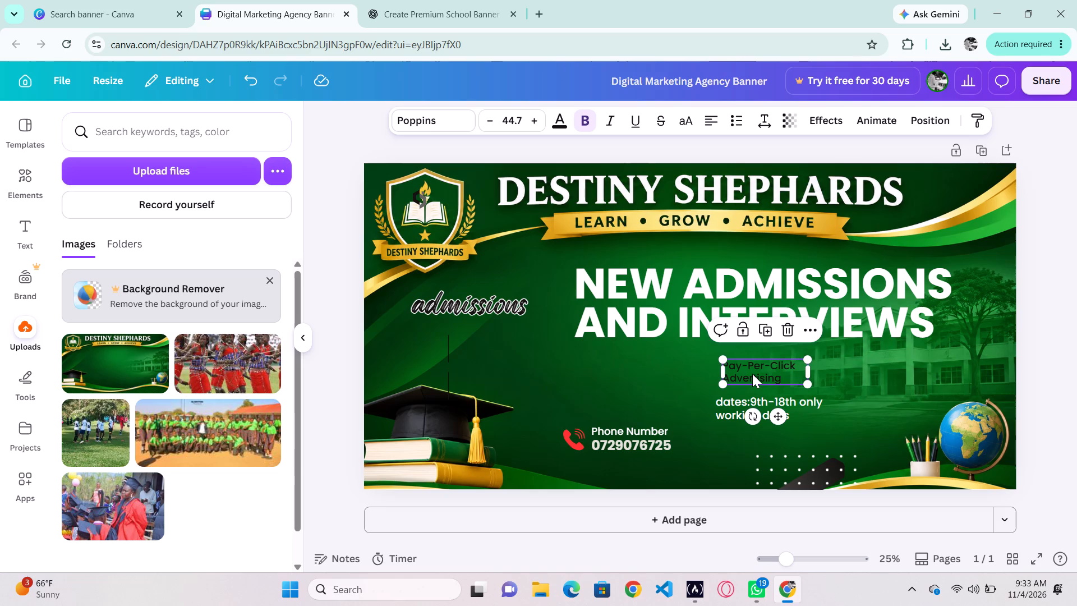
type("Pp")
double_click(784, 373)
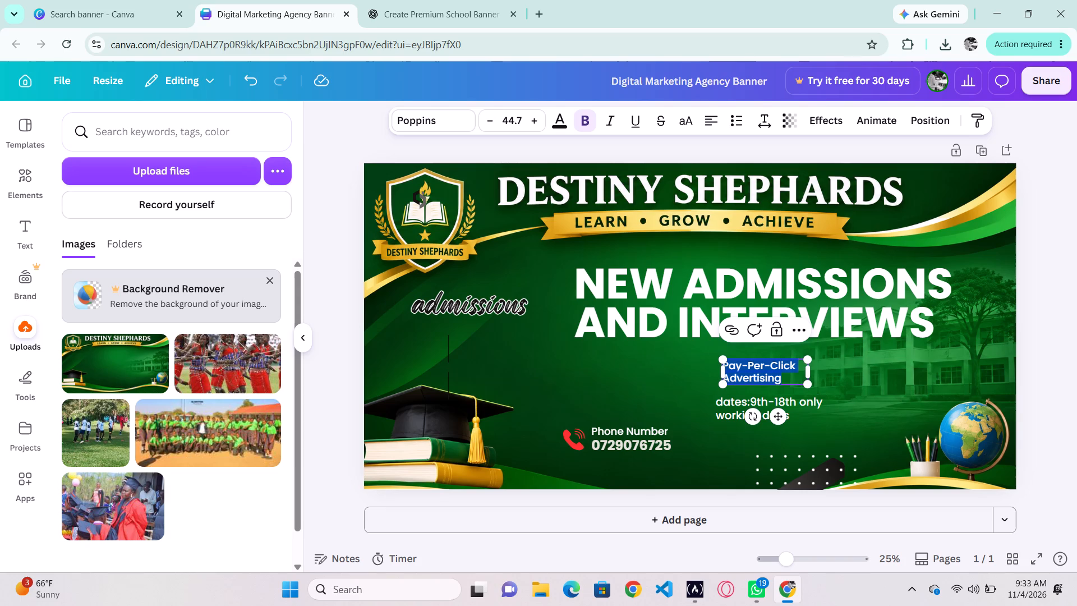
key("shift+p")
key("p")
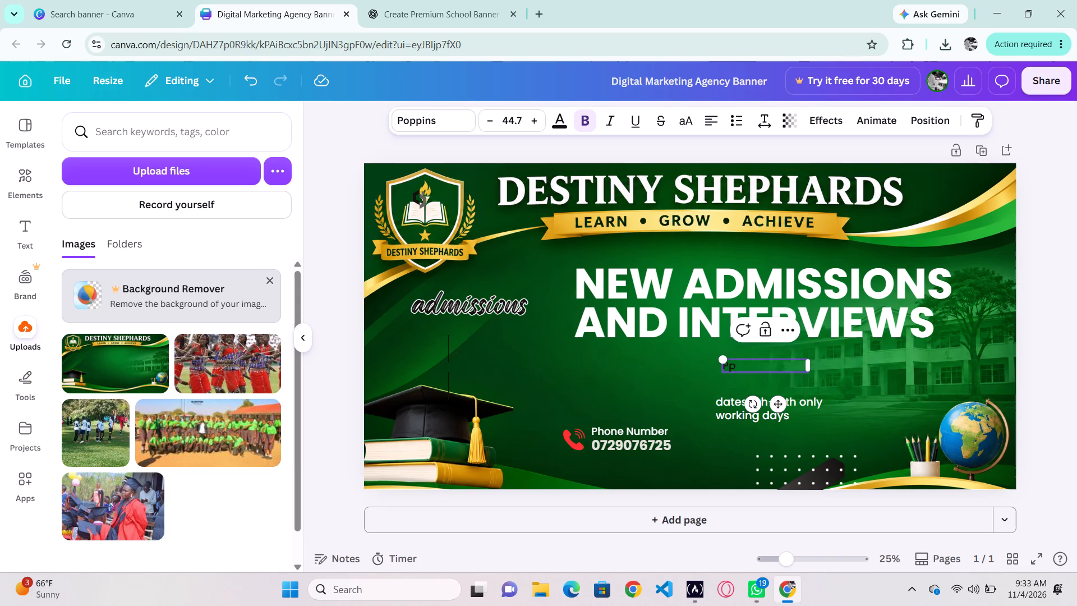
key("2")
key("minus")
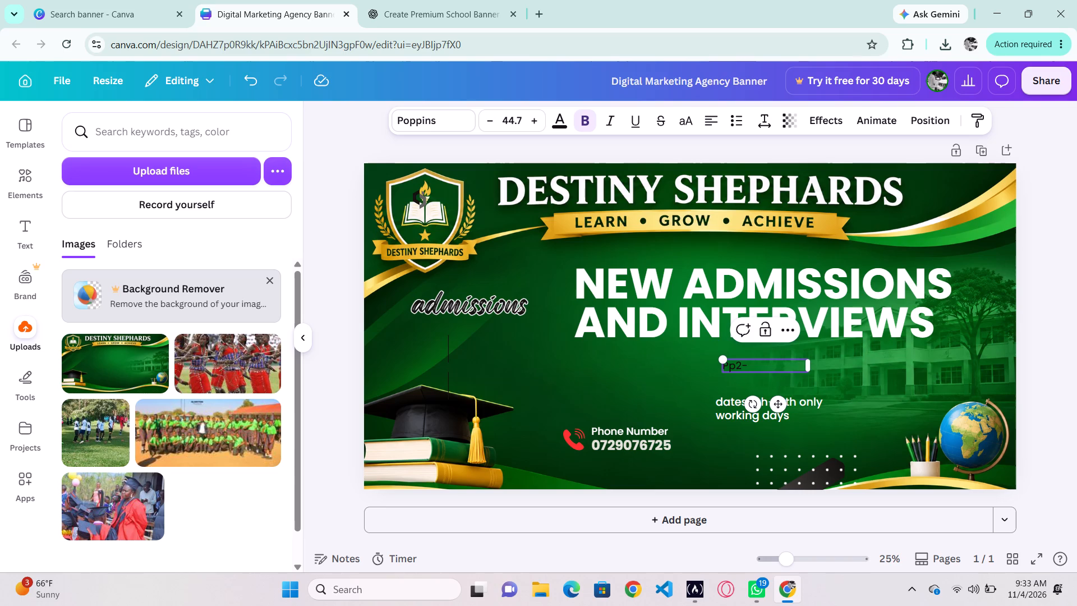
key("g")
key("BackSpace")
type("Grade 9")
Change the text colour of "Pp2-Grade 9" to white.
left_click_drag(794, 366, 753, 366)
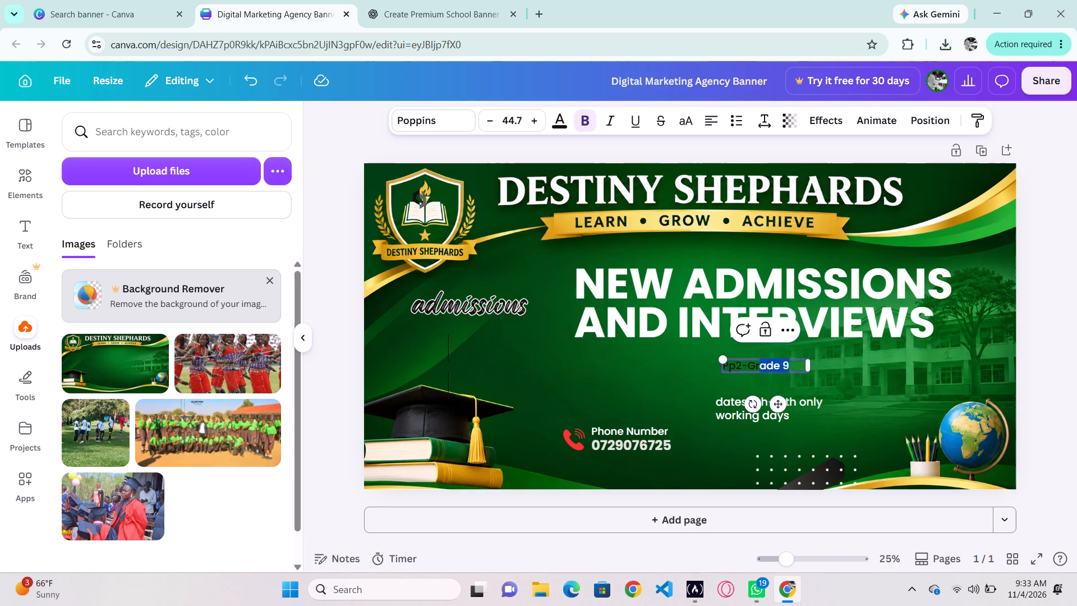
left_click_drag(753, 366, 722, 365)
left_click(553, 128)
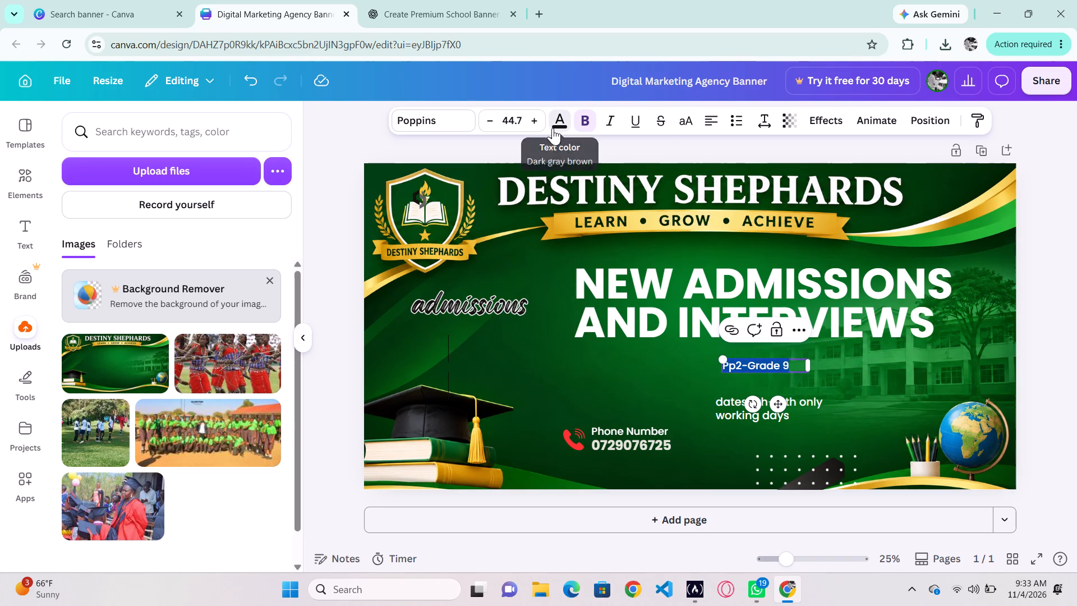
left_click(141, 221)
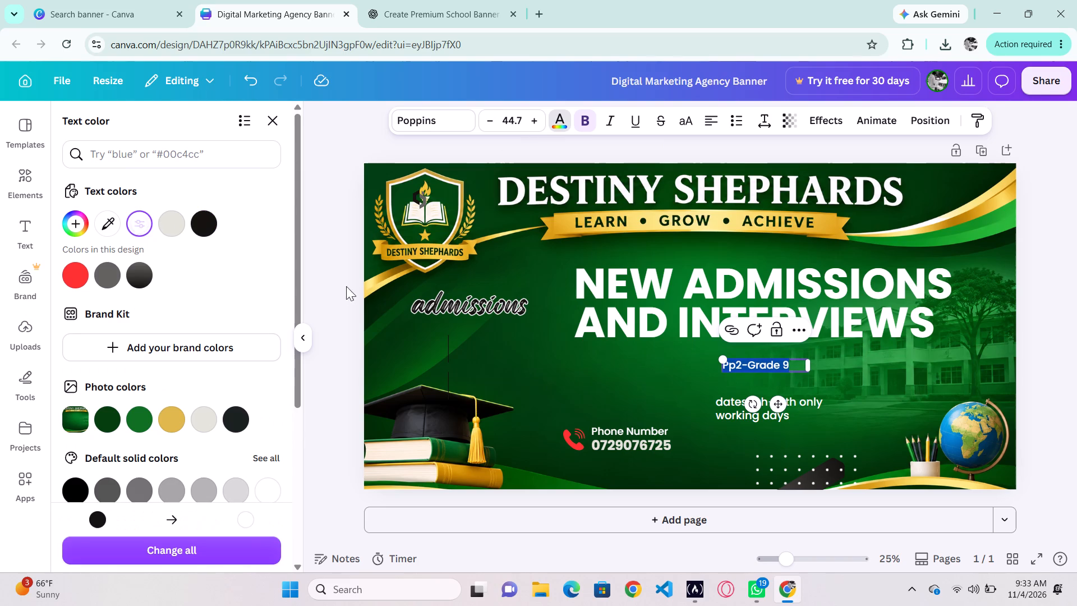
left_click(484, 341)
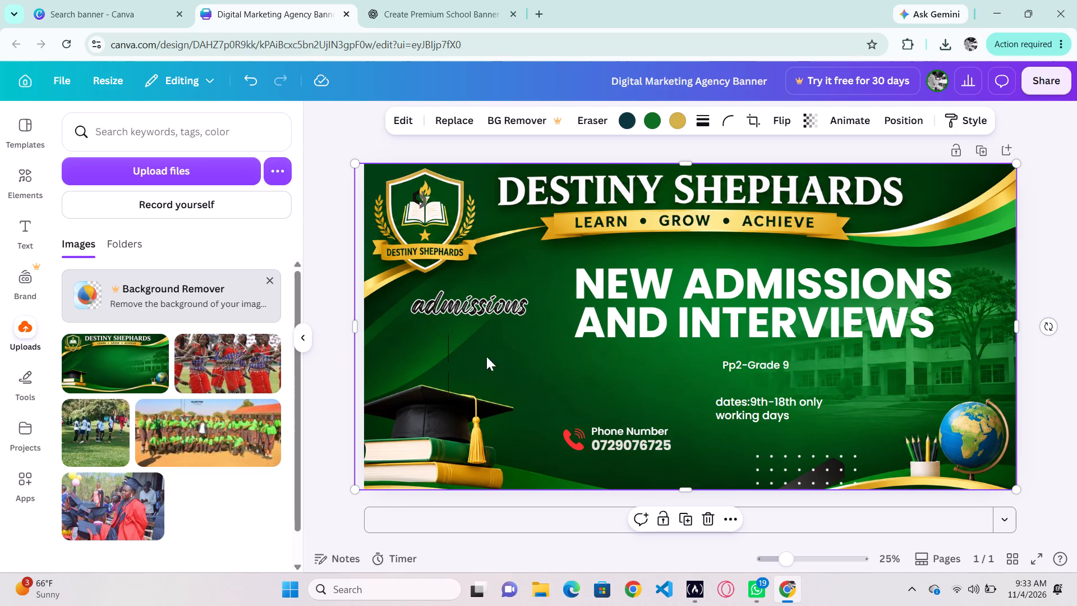
Increase the "Pp2-Grade 9" font size to 57.7 and widen its text box so it fits on one line.
left_click(751, 371)
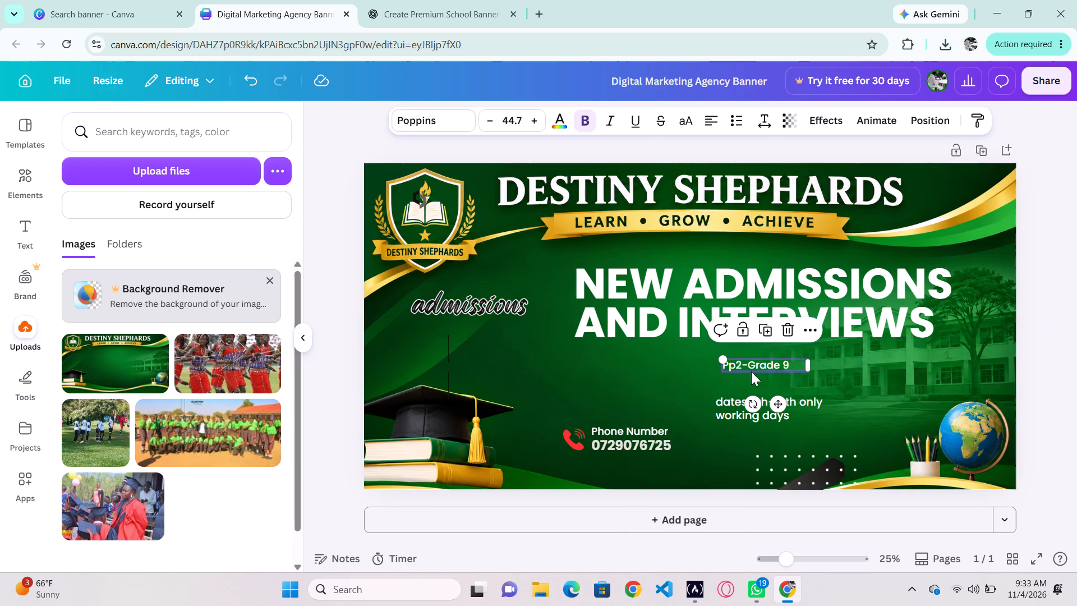
left_click(528, 125)
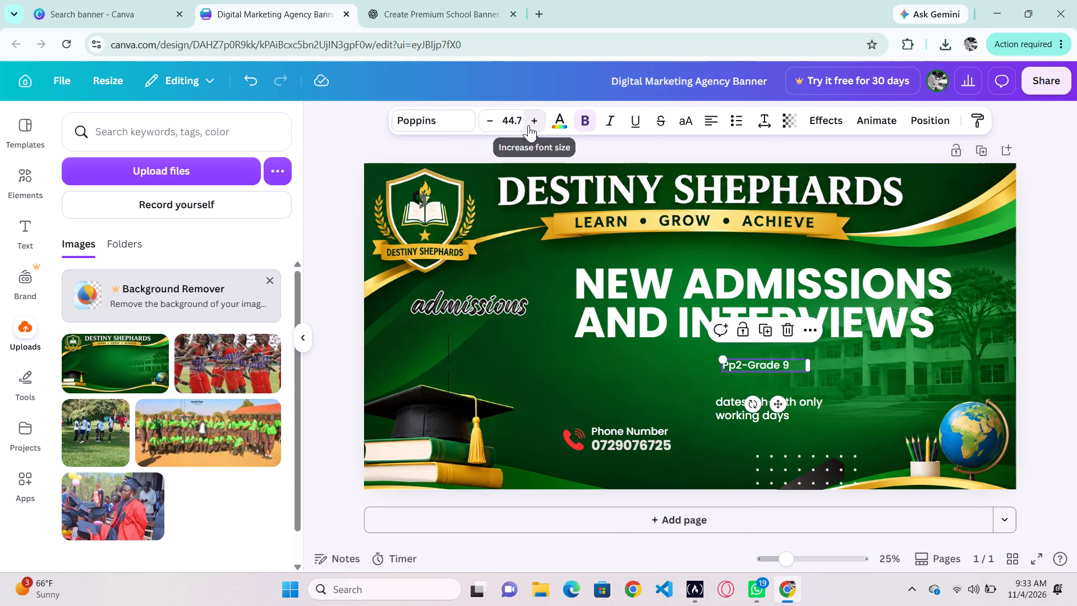
triple_click(528, 125)
left_click(528, 125)
left_click(528, 125)
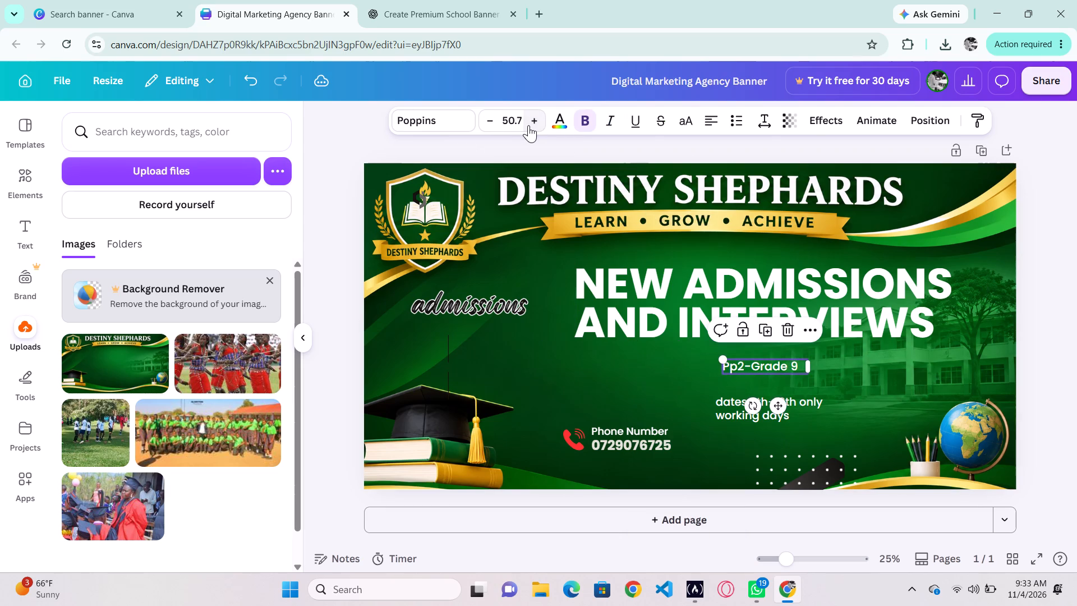
double_click(528, 125)
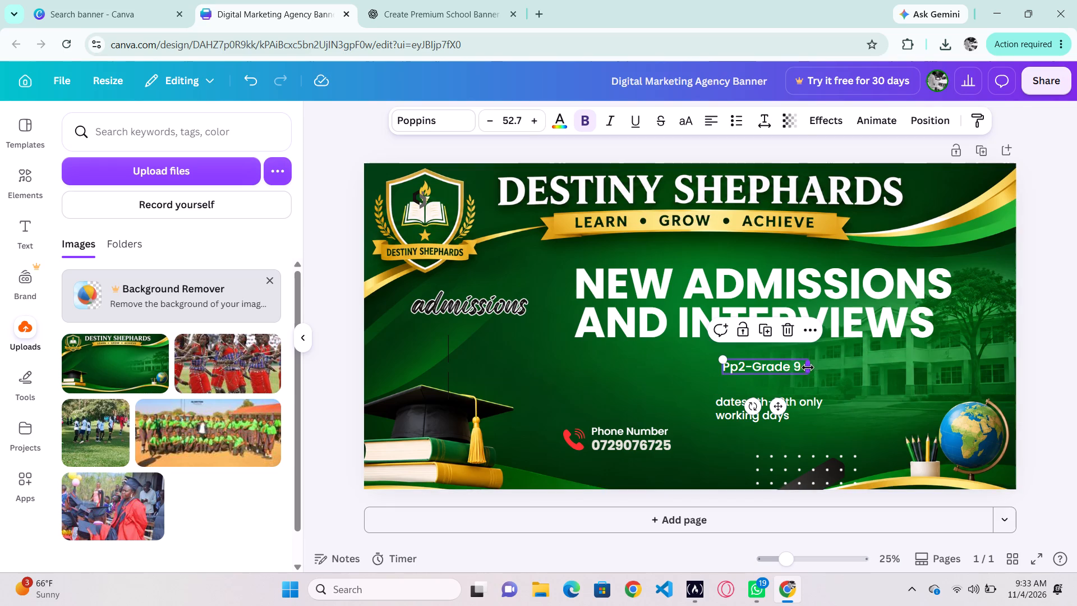
left_click_drag(808, 368, 855, 371)
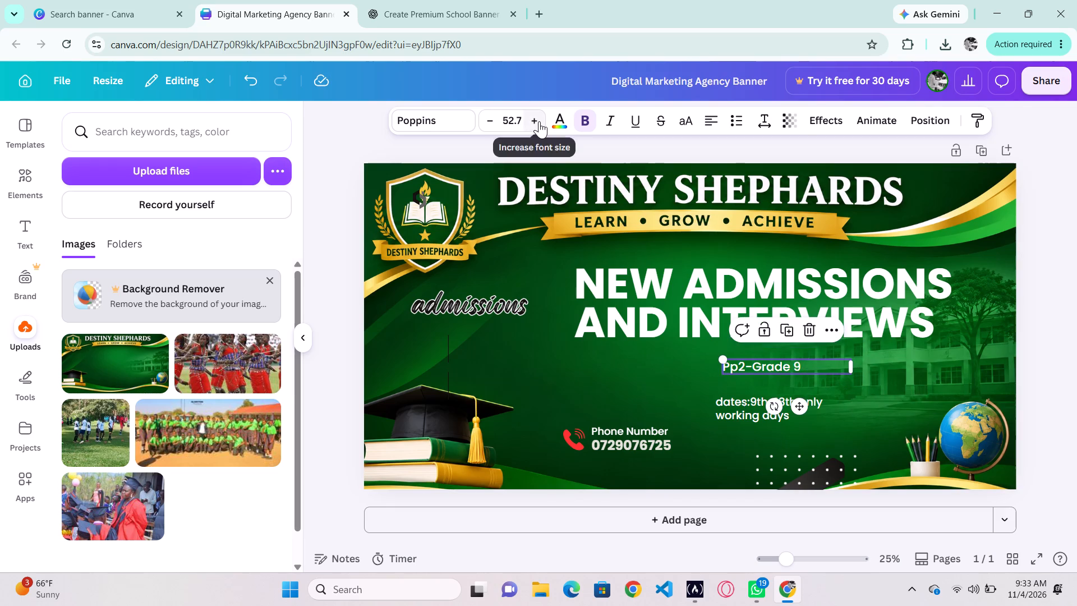
triple_click(539, 121)
double_click(539, 121)
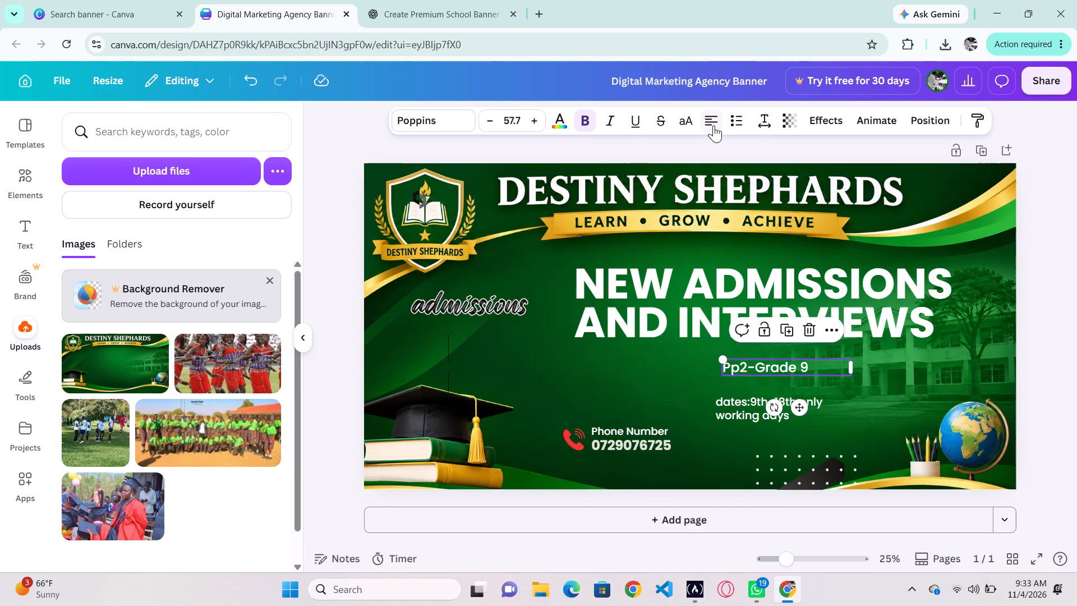
Centre-align the "Pp2-Grade 9" text within its box.
left_click(705, 126)
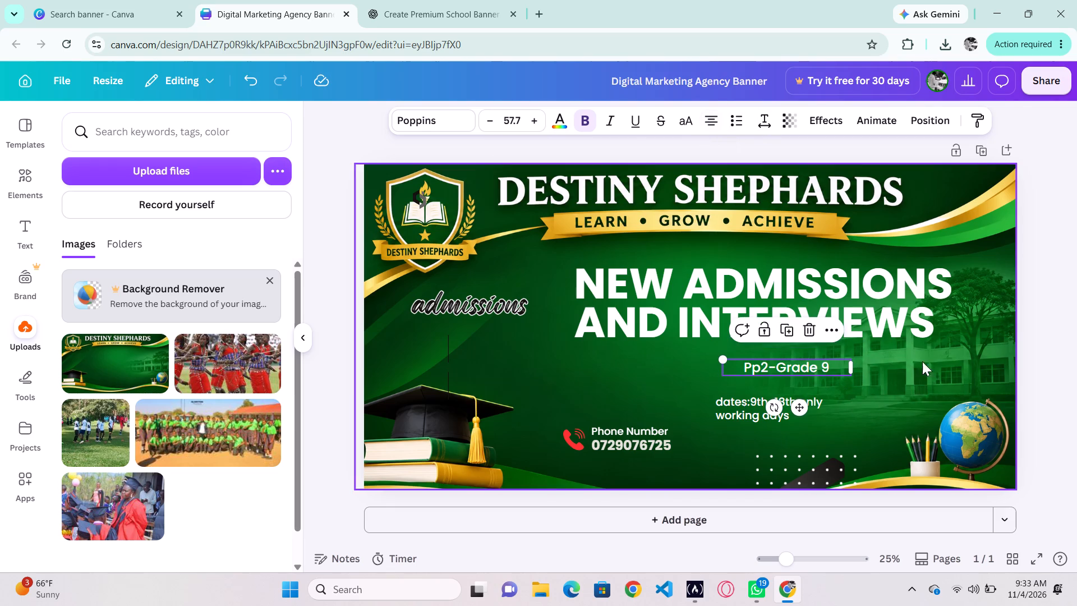
left_click(918, 390)
Move the "Pp2-Grade 9" text slightly left and down, placing it just above the dates text.
left_click_drag(799, 367, 783, 366)
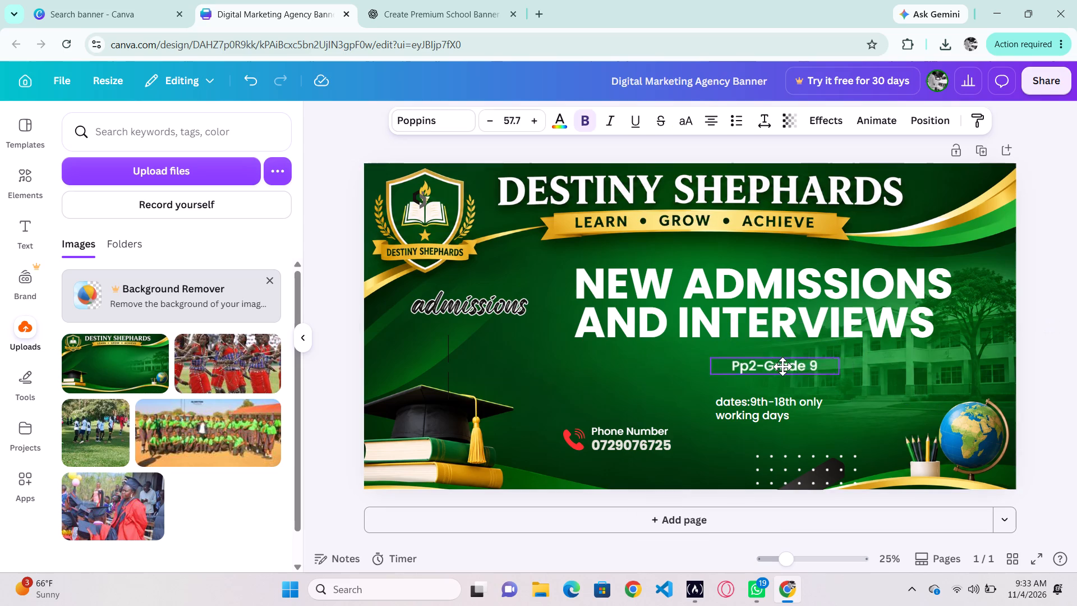
left_click_drag(783, 366, 766, 372)
left_click(855, 377)
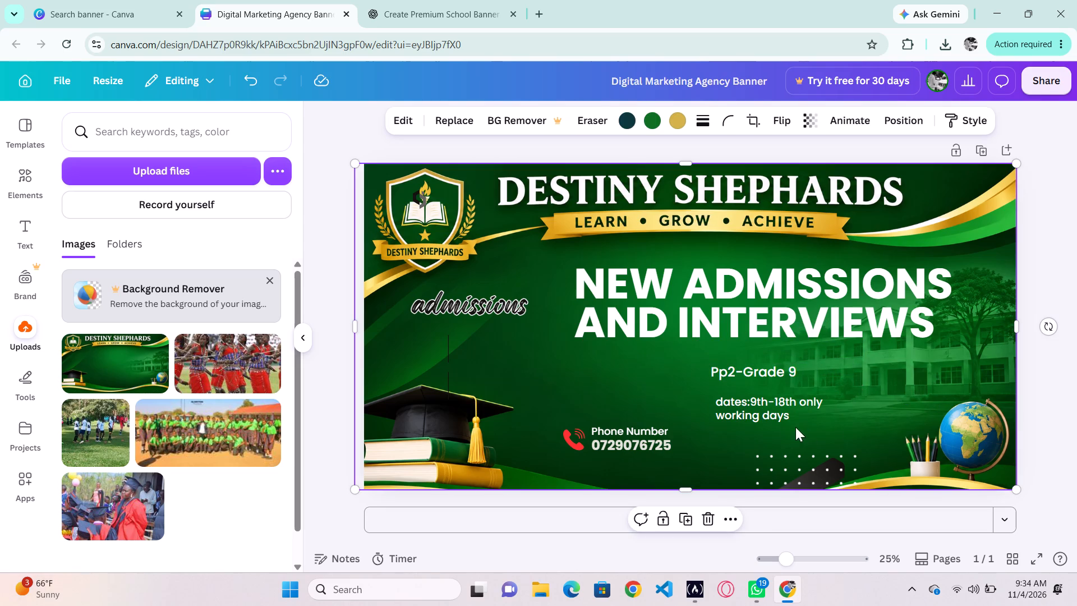
left_click(886, 352)
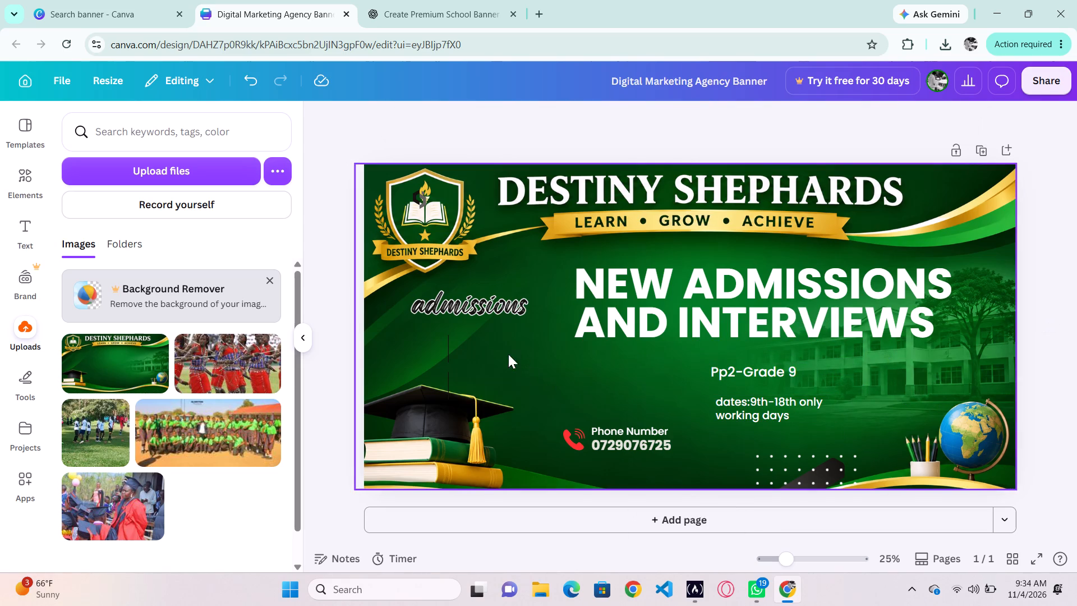
Increase the font size of the script "admissions" text to 129.
left_click(464, 312)
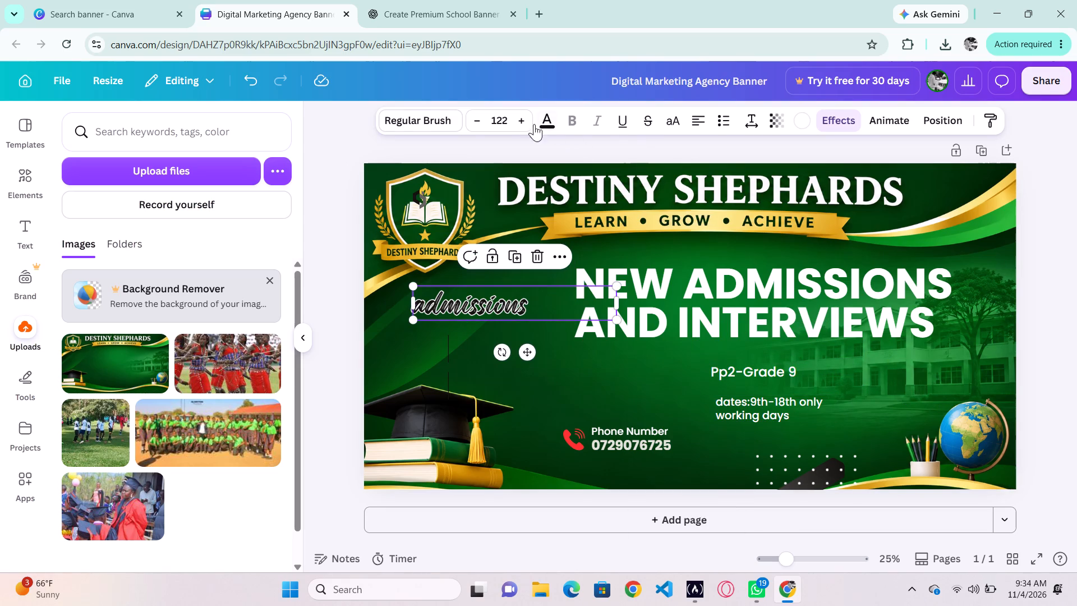
triple_click(526, 124)
triple_click(526, 124)
left_click(526, 124)
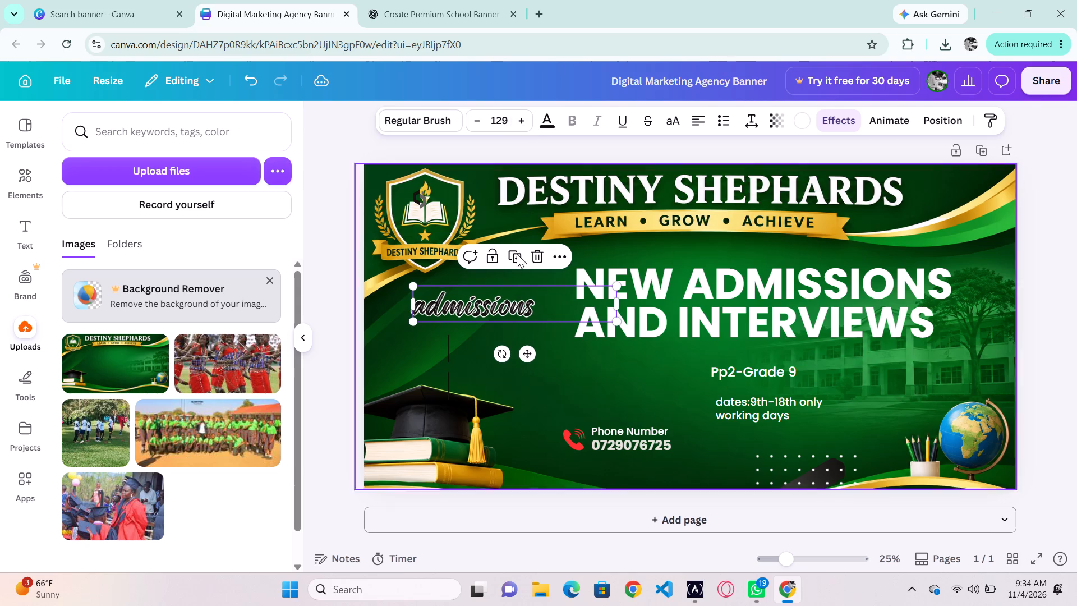
Widen the "admissions" text box towards the banner's left edge and centre-align the text within it.
left_click_drag(409, 305, 389, 313)
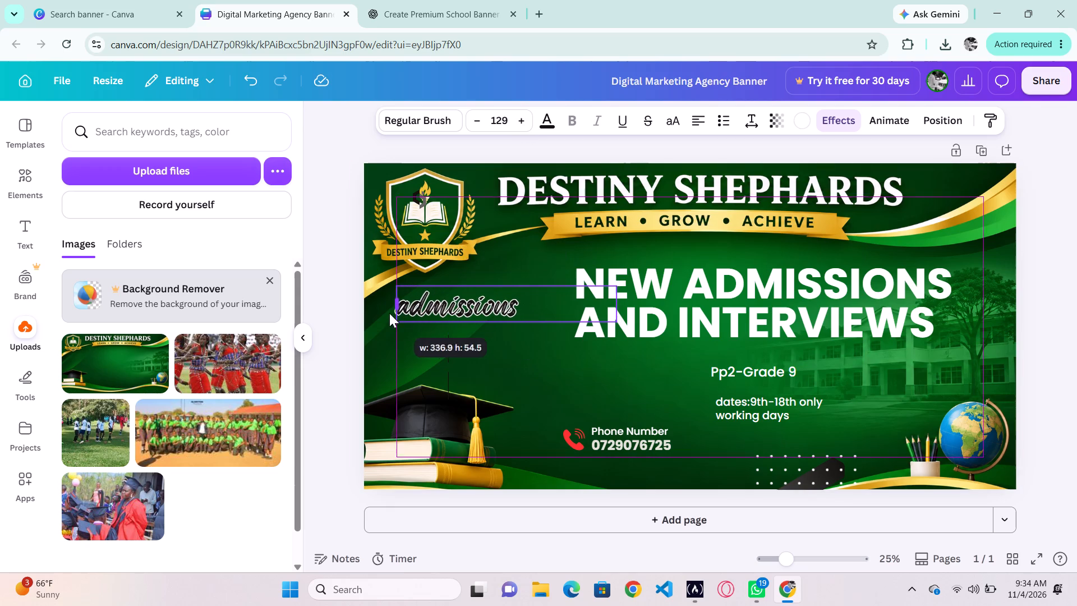
left_click_drag(389, 313, 388, 314)
left_click(697, 117)
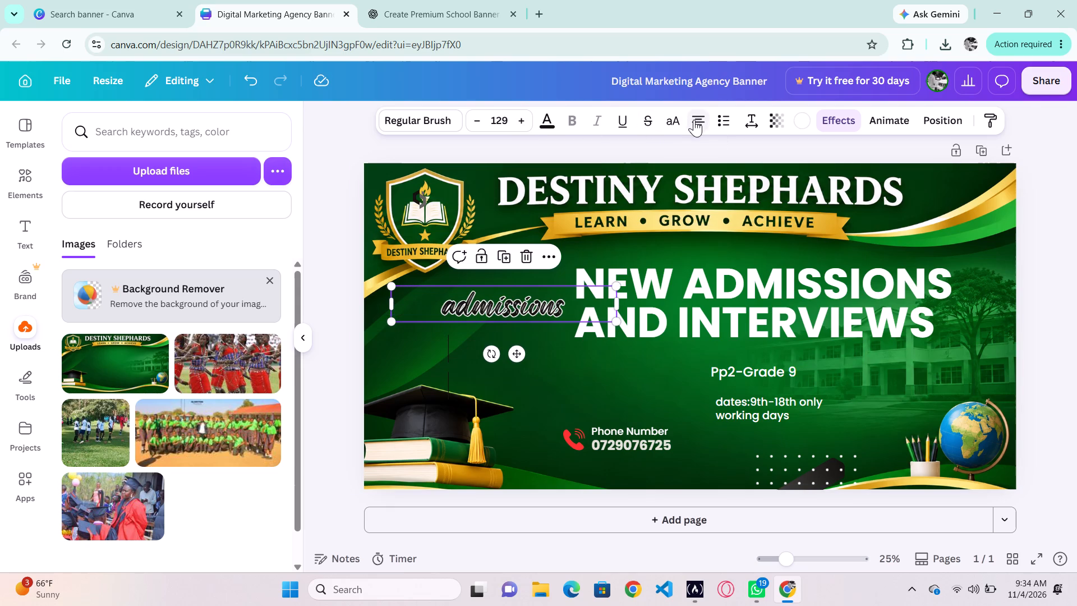
Move the "admissions" text slightly left, placing it between the school crest and the graduation cap, and deselect it.
left_click_drag(510, 305, 481, 315)
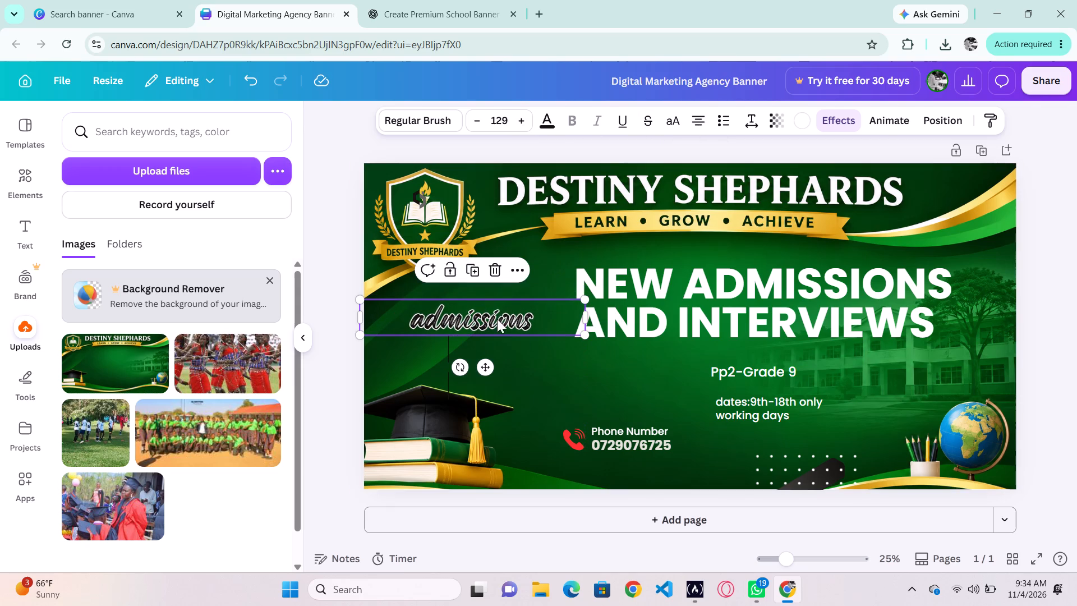
left_click_drag(505, 319, 507, 311)
left_click(535, 347)
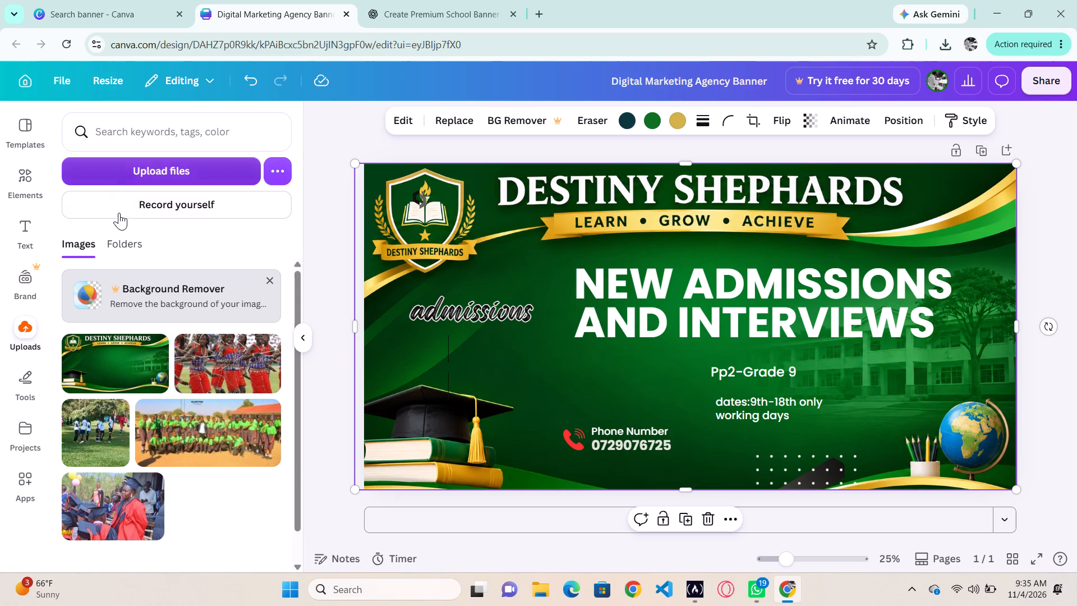
left_click(54, 82)
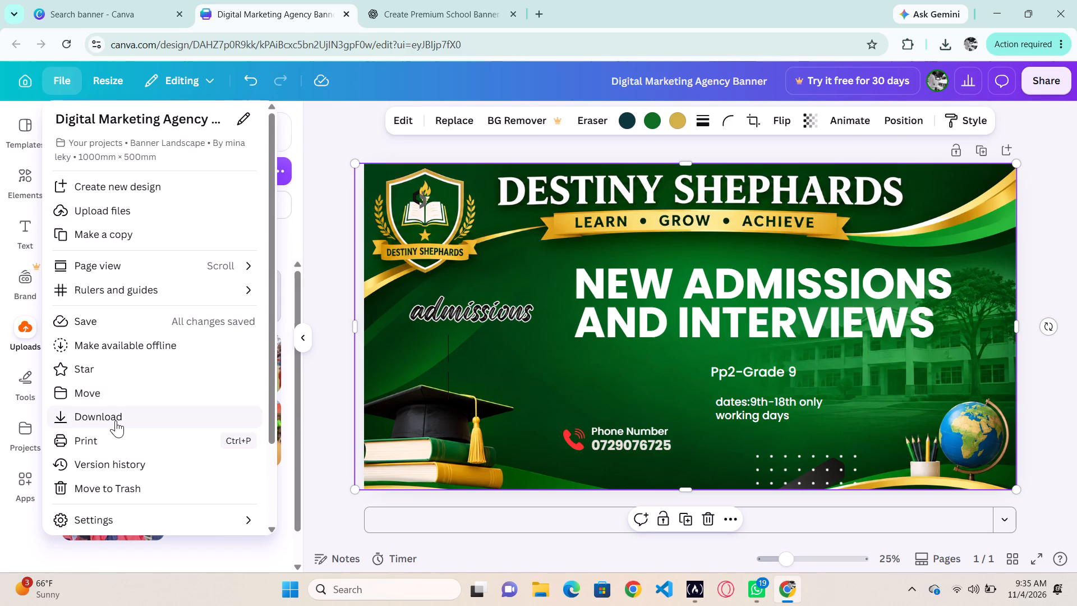
left_click(116, 420)
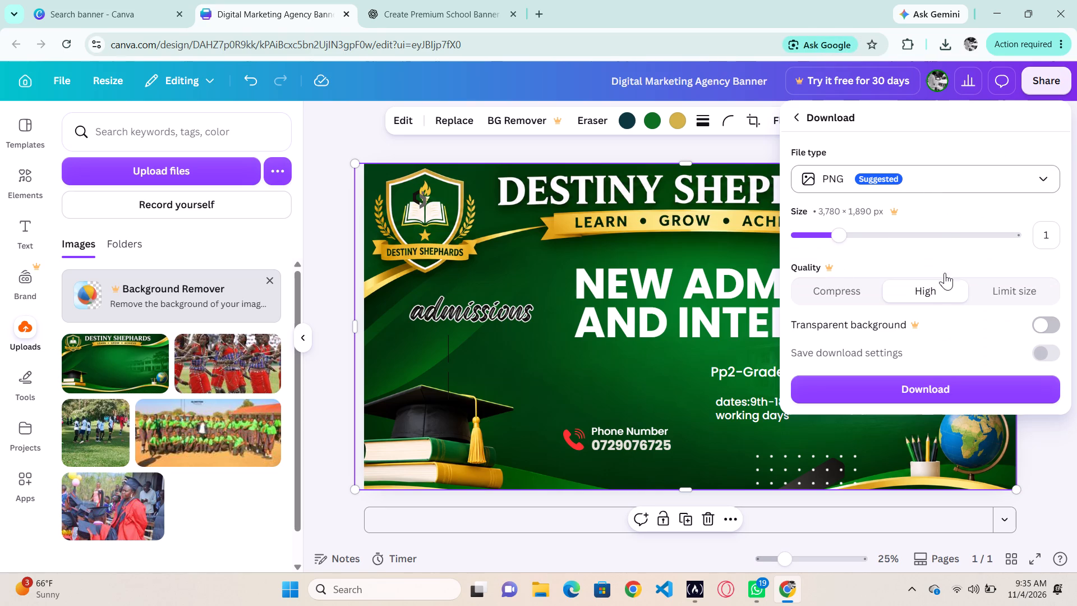